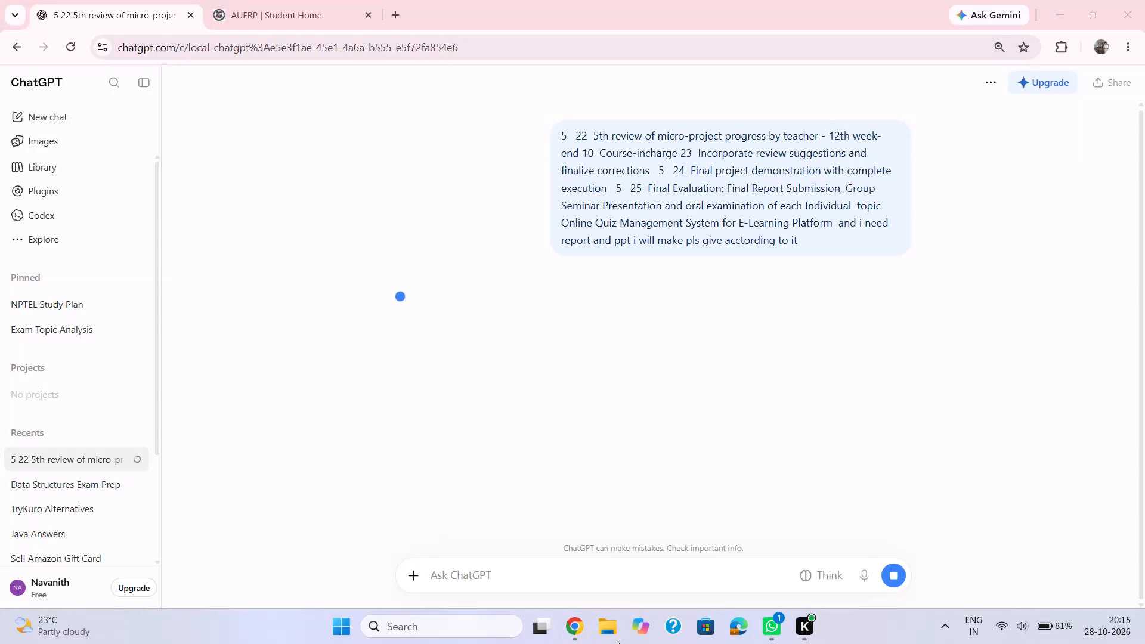
Switch to File Explorer and open the Word document "java re" from the Downloads folder.
left_click(602, 643)
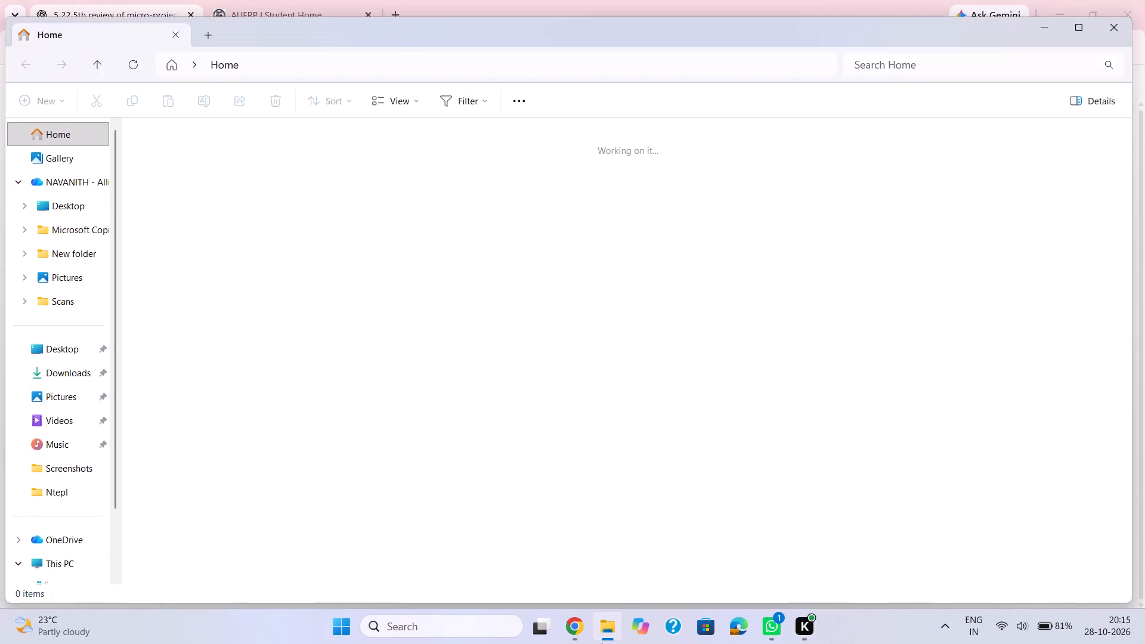
left_click(610, 635)
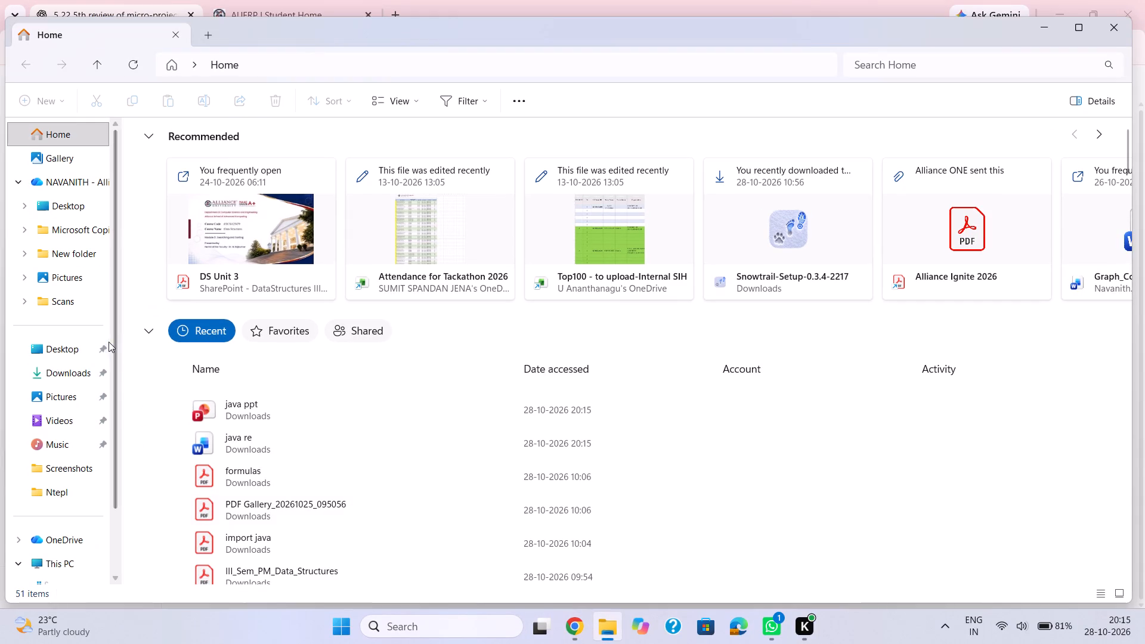
left_click(70, 367)
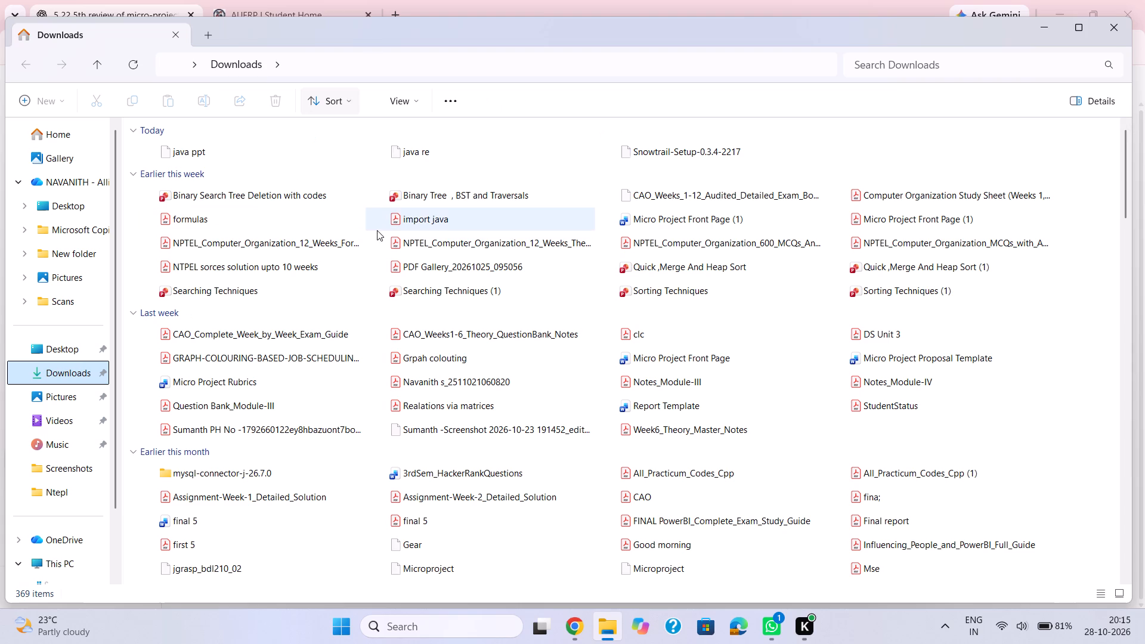
double_click(460, 153)
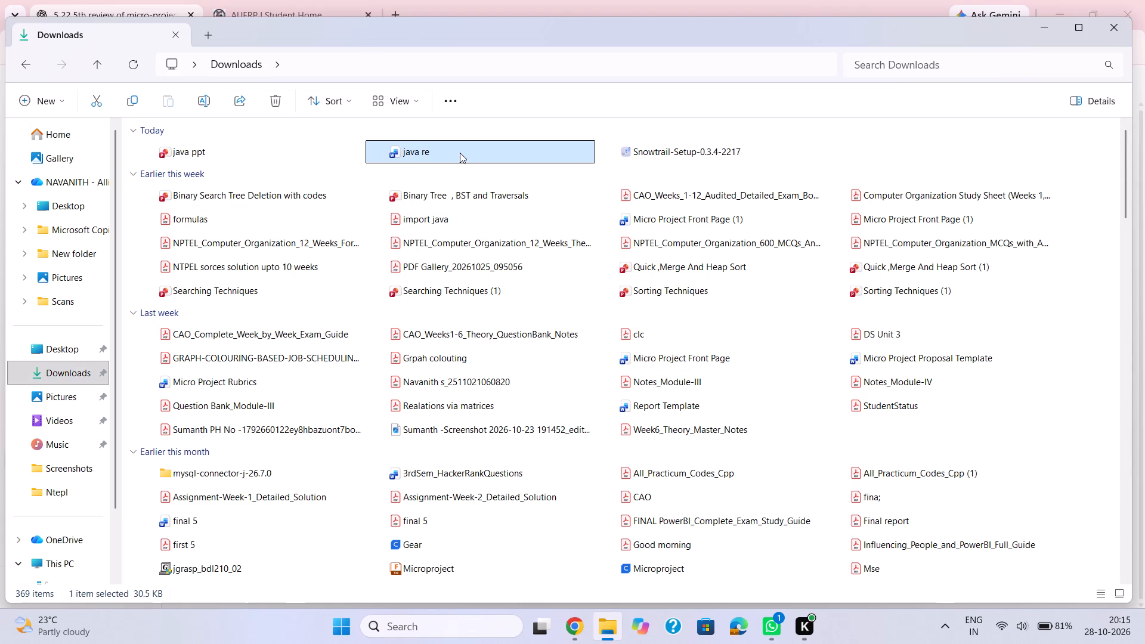
Launch the Snowtrail-Setup-0.3.4-2217 installer from the Downloads folder.
double_click(688, 153)
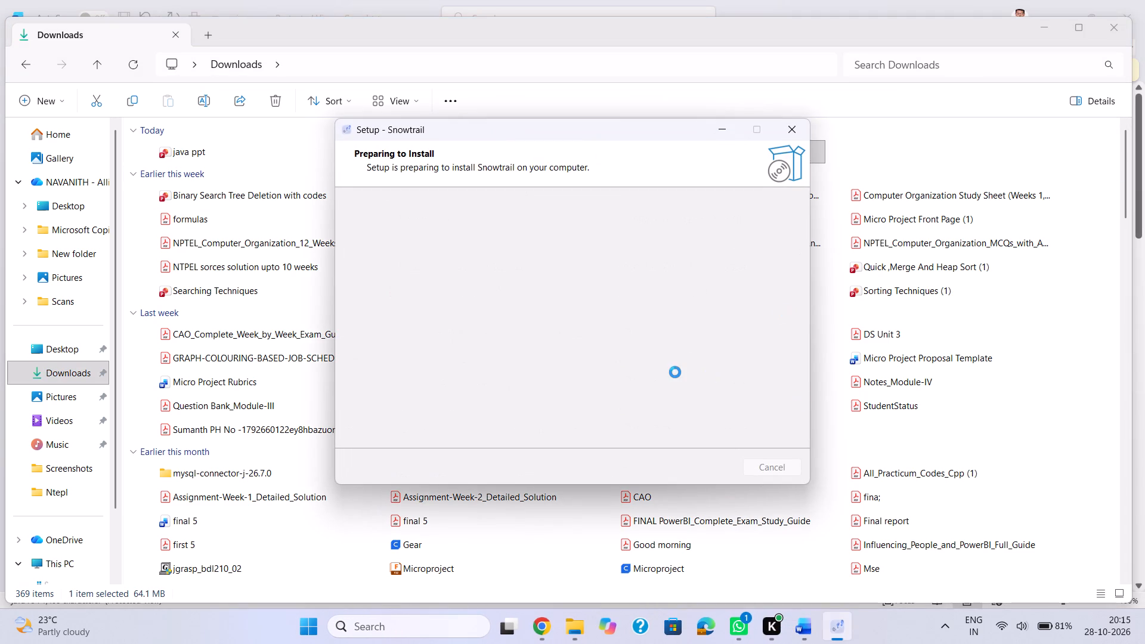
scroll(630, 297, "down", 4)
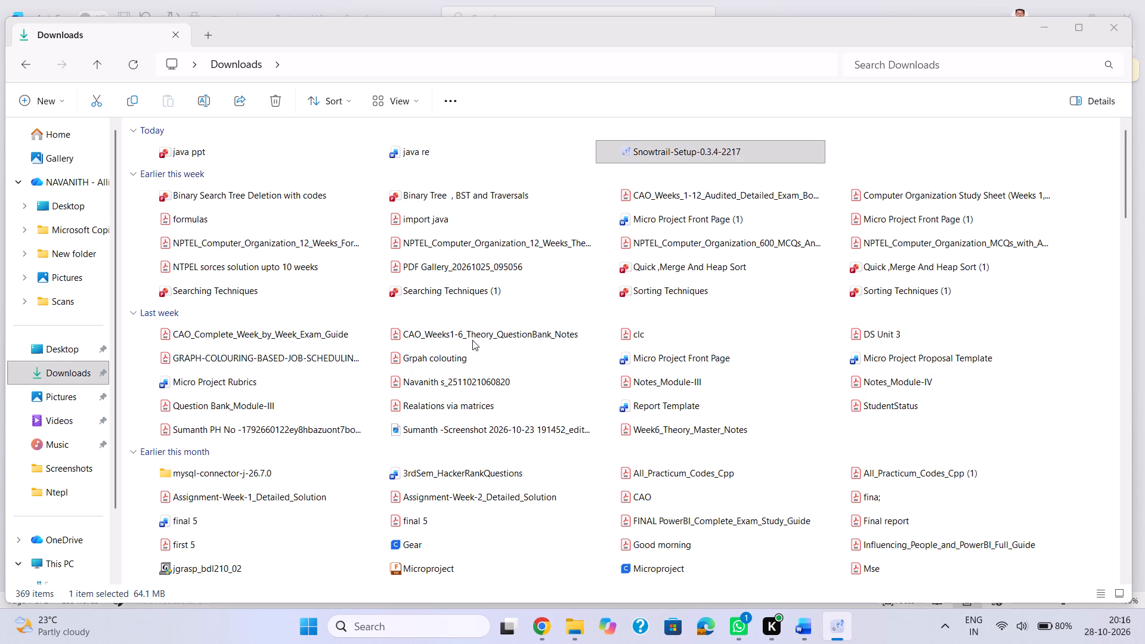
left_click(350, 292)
Open the java re document from the Downloads folder in Word and enable editing.
left_click(817, 76)
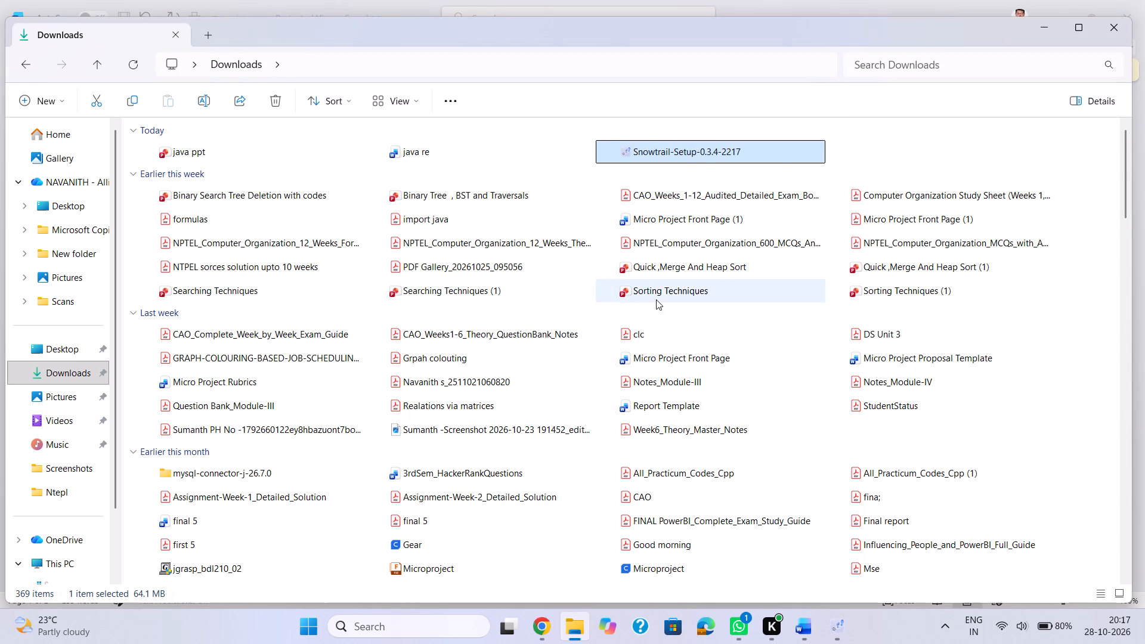
scroll(656, 299, "down", 1)
scroll(656, 299, "up", 6)
double_click(435, 154)
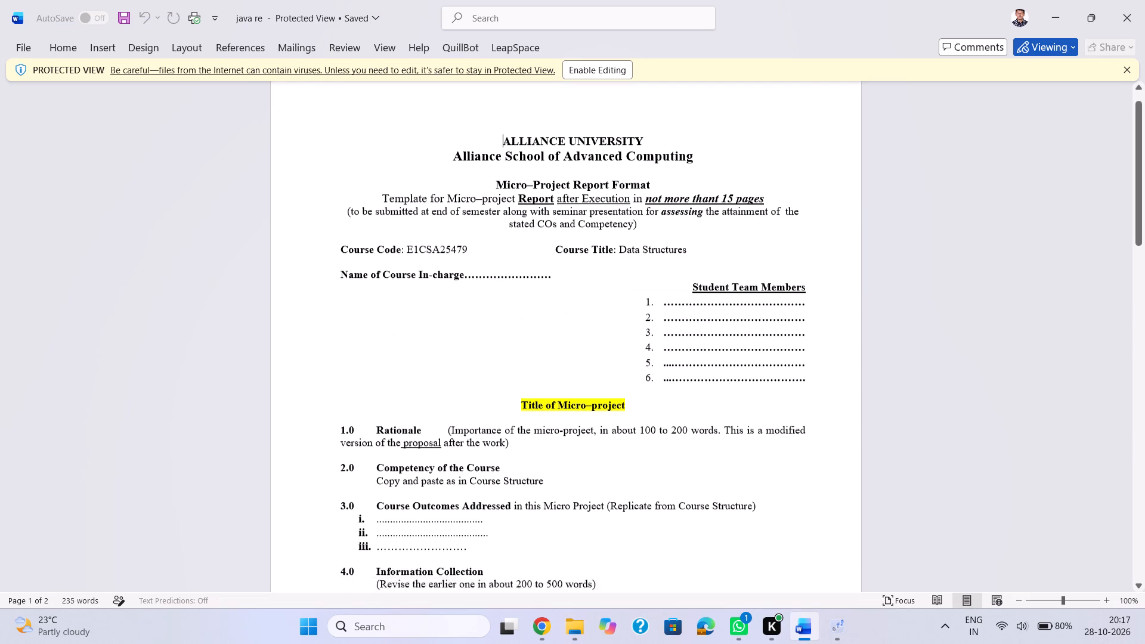
left_click(701, 224)
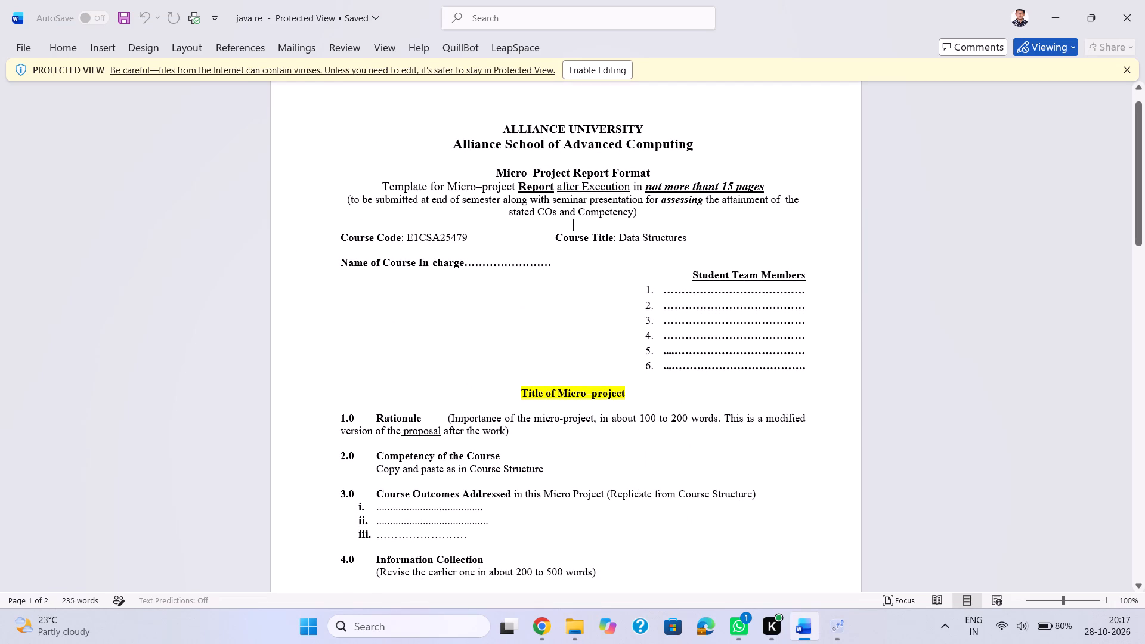
left_click(595, 73)
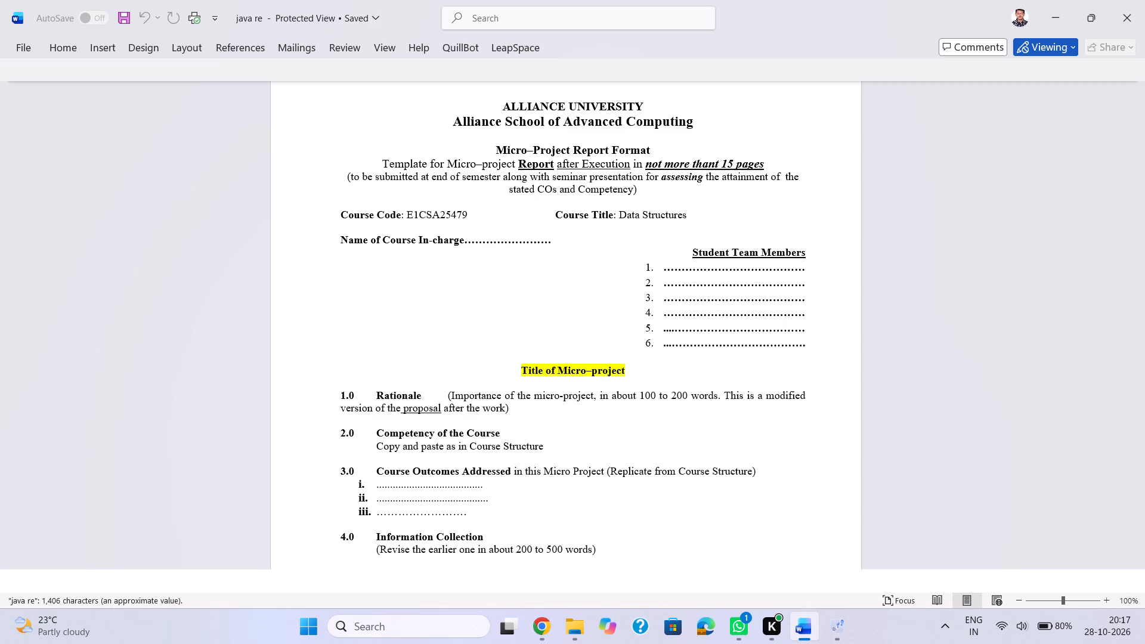
left_click(708, 199)
left_click(703, 208)
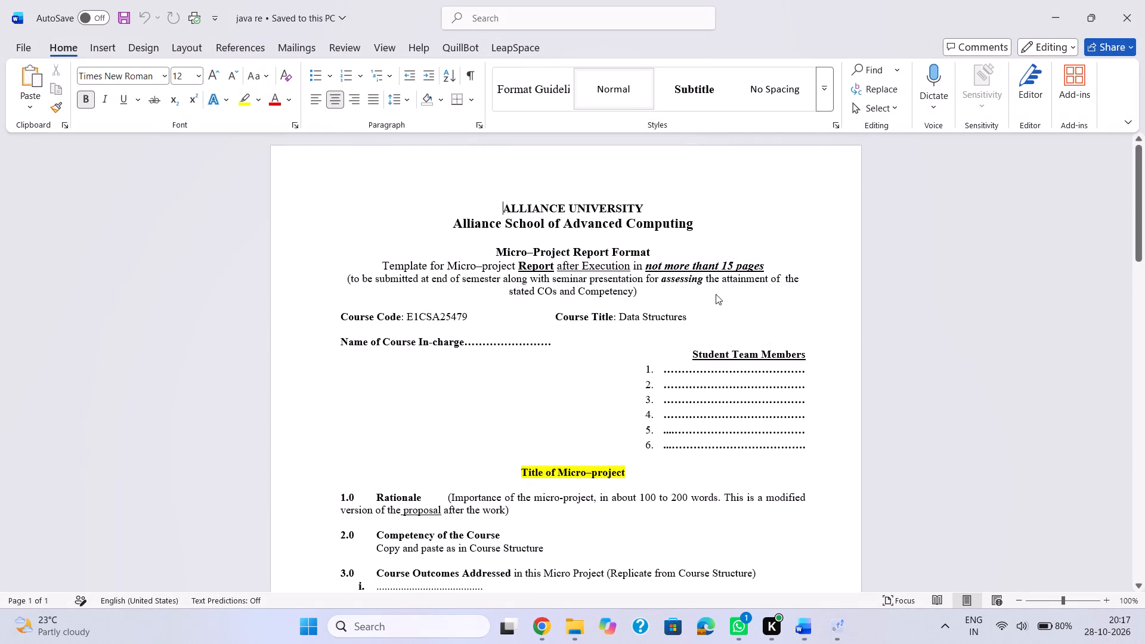
Replace the Course Title value "Data Structures" with "Programming in Java".
left_click(708, 306)
left_click(697, 318)
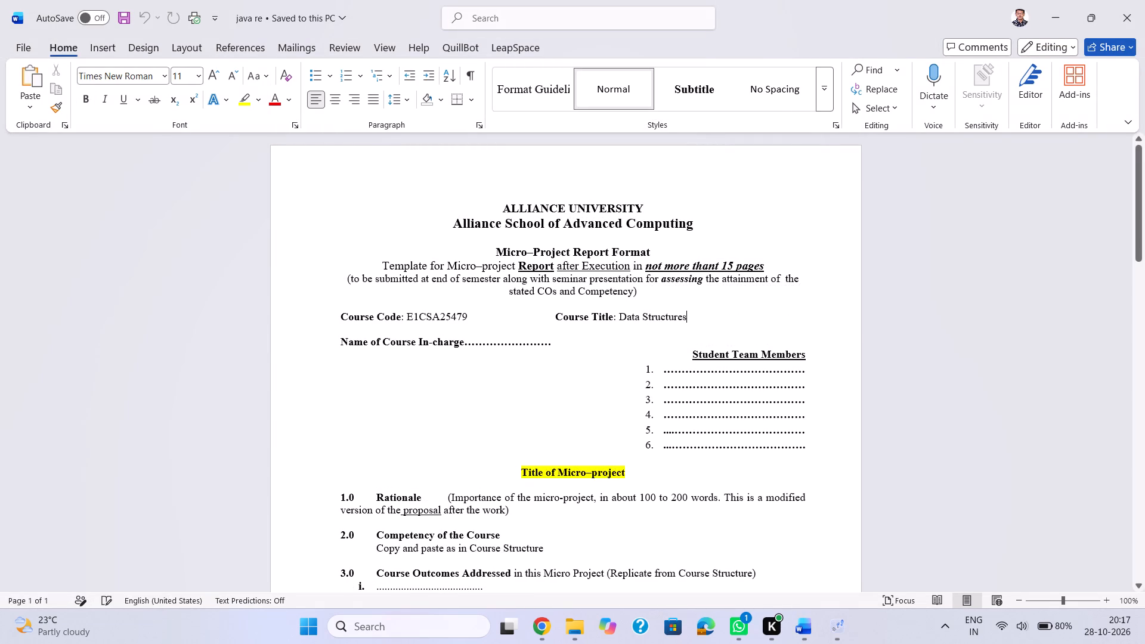
key("BackSpace")
key("BackSpace")
key("BackSpace")
key("BackSpace")
key("BackSpace")
key("BackSpace")
key("BackSpace")
key("BackSpace")
key("BackSpace")
key("BackSpace")
key("BackSpace")
key("BackSpace")
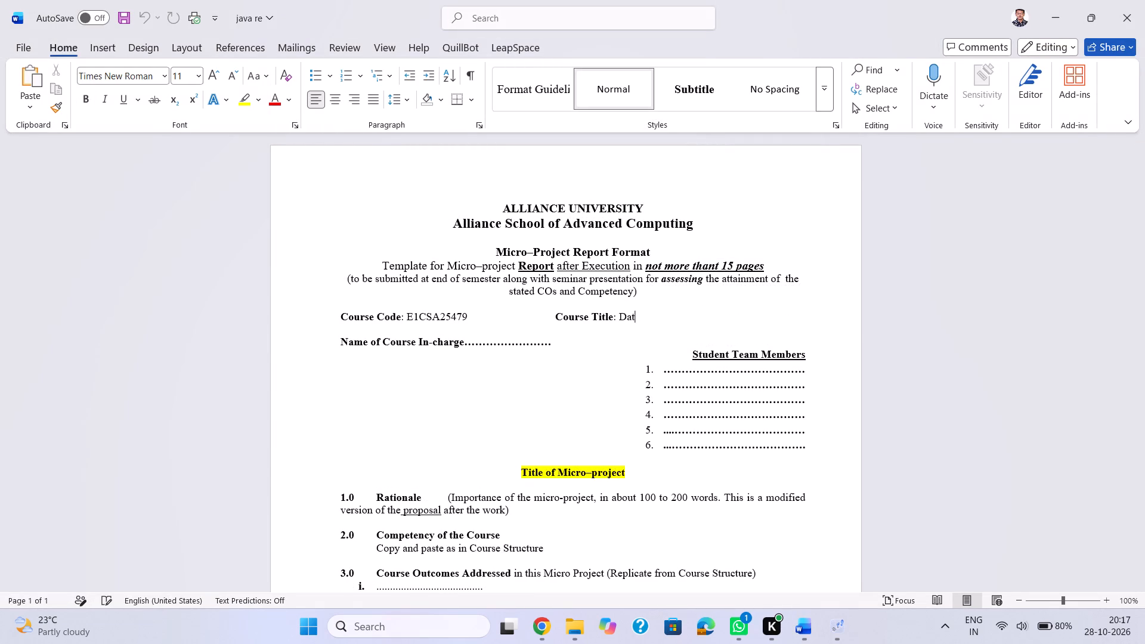
key("BackSpace")
key("BackSpace")
key("BackSpace")
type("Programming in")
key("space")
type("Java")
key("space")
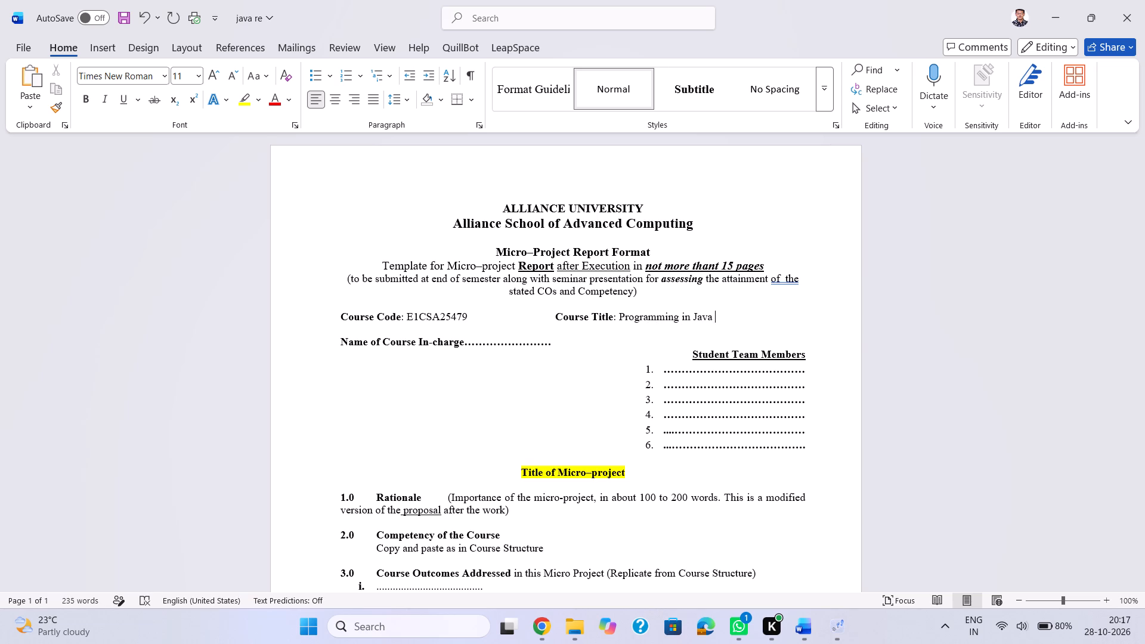
Look through the report template's numbered sections, from the Rationale to the References on the second page.
scroll(697, 318, "down", 11)
scroll(697, 318, "up", 5)
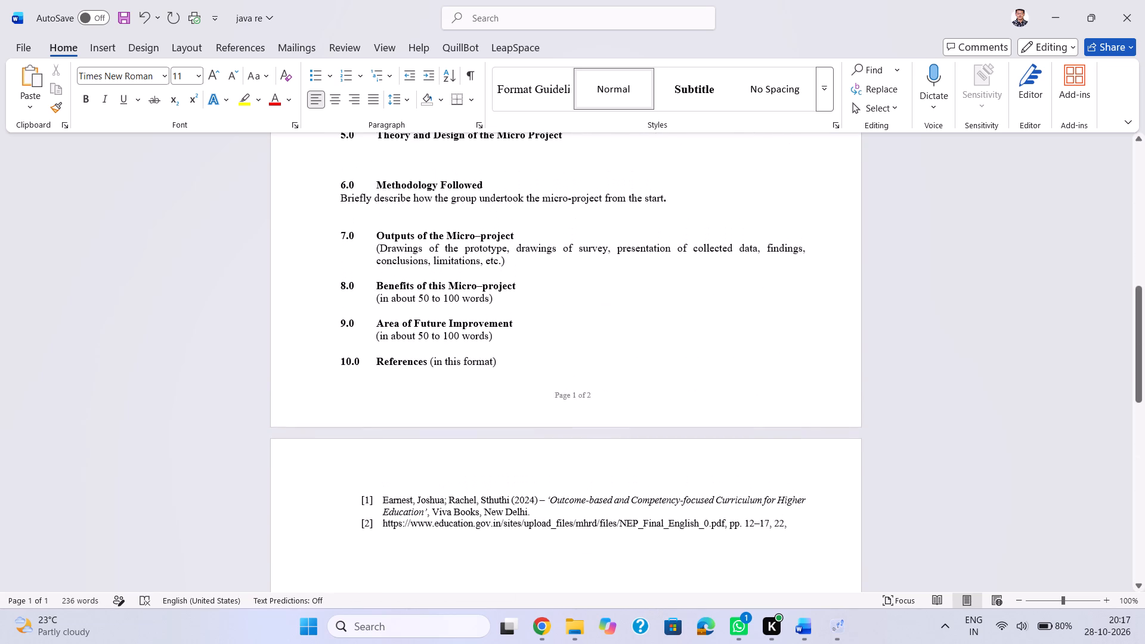
scroll(697, 318, "up", 5)
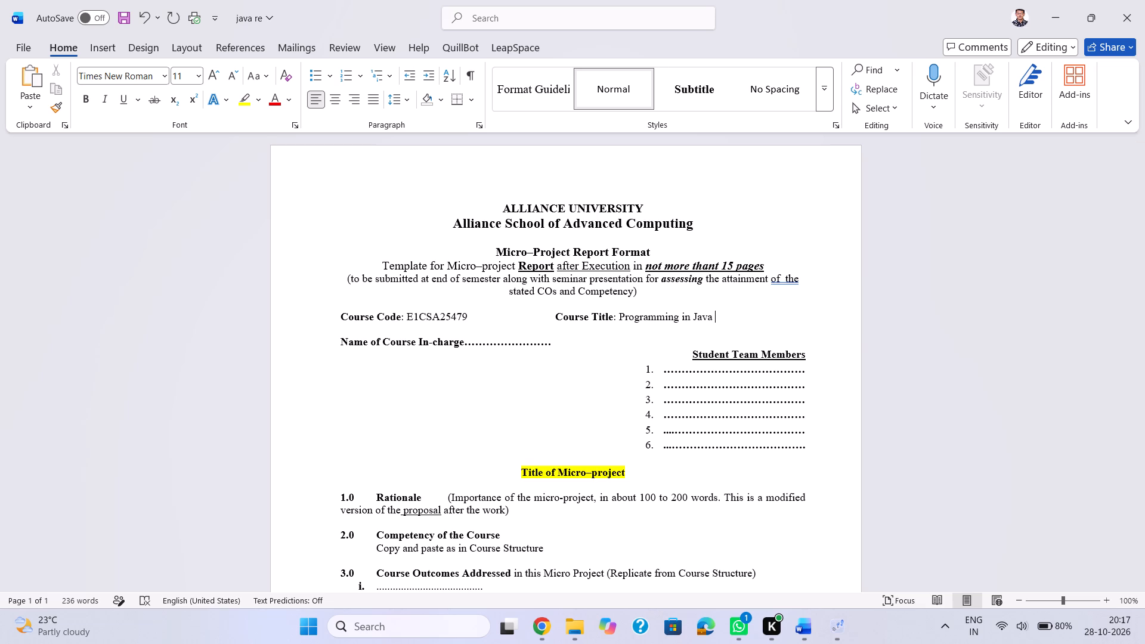
scroll(694, 580, "down", 1)
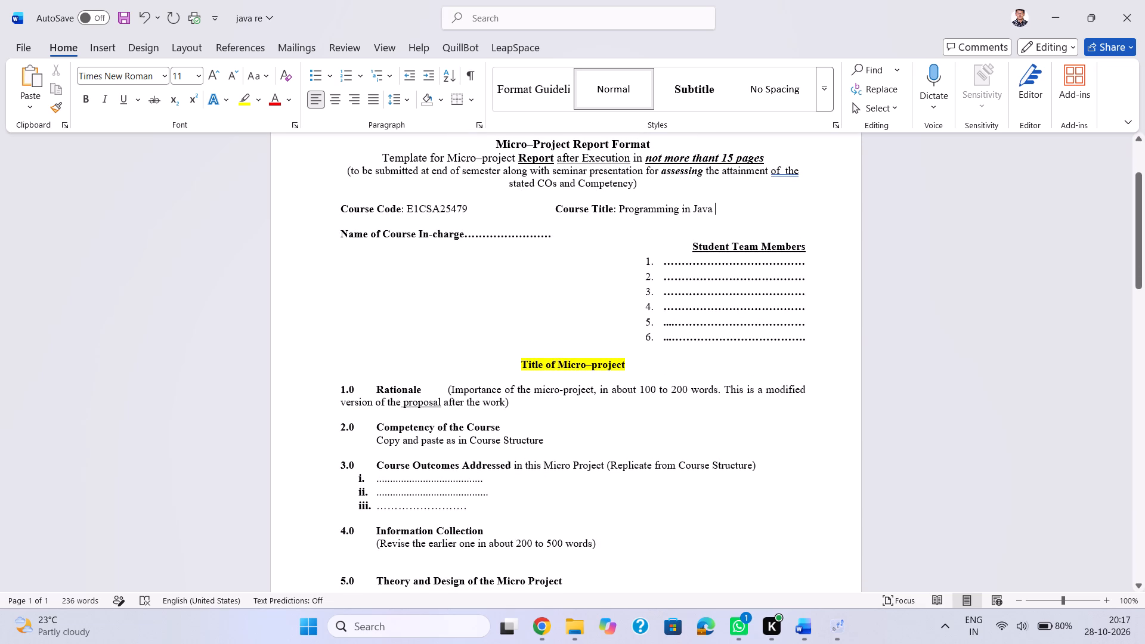
scroll(694, 580, "down", 1)
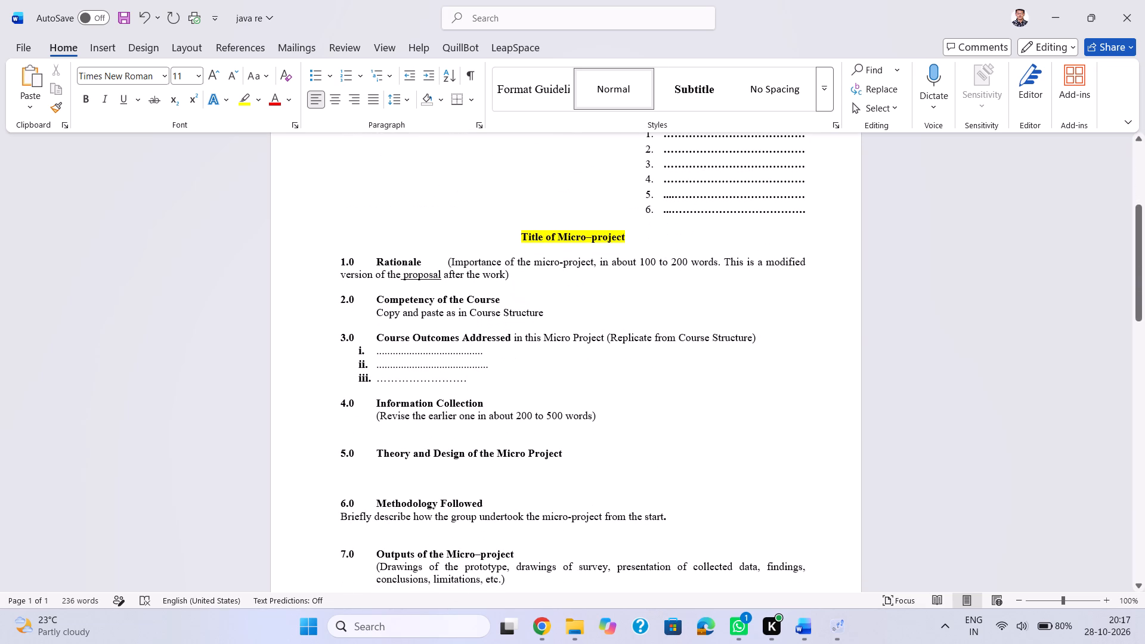
scroll(694, 580, "down", 3)
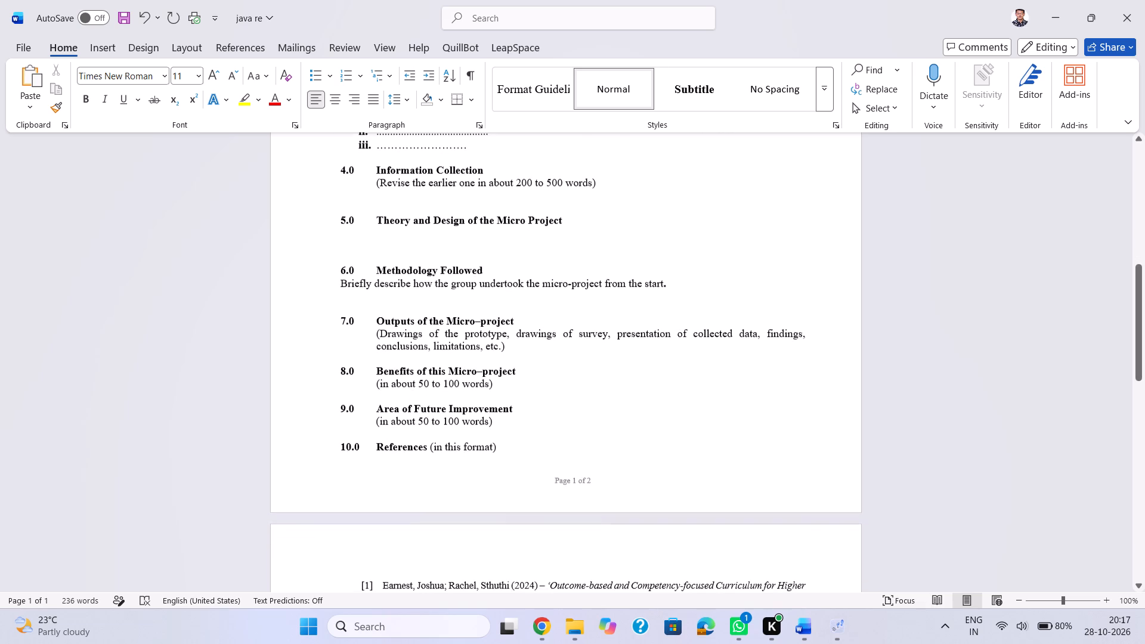
scroll(694, 580, "down", 1)
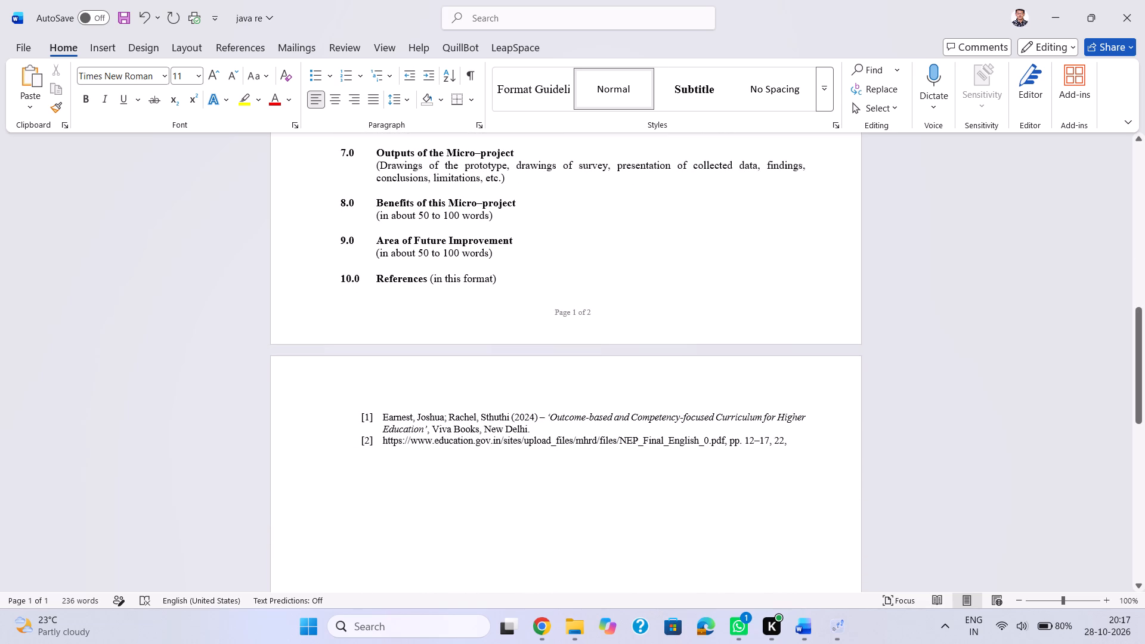
scroll(694, 580, "up", 6)
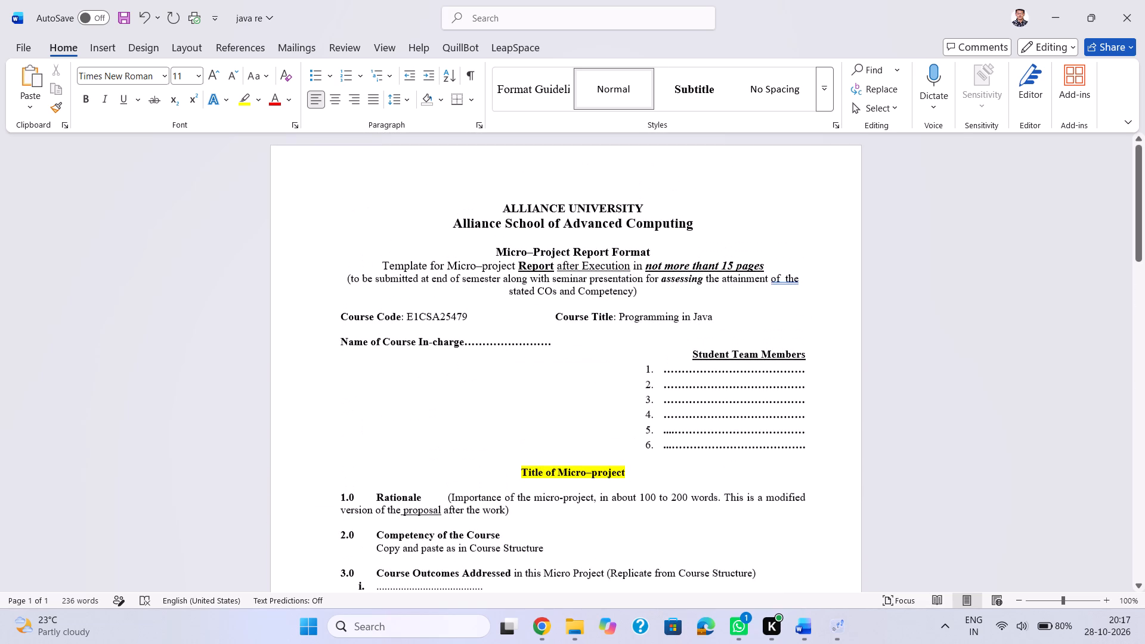
Remove the dotted placeholder after "Name of Course In-charge" and end the label with a spaced colon.
left_click(573, 347)
key("BackSpace")
key("BackSpace")
key("BackSpace")
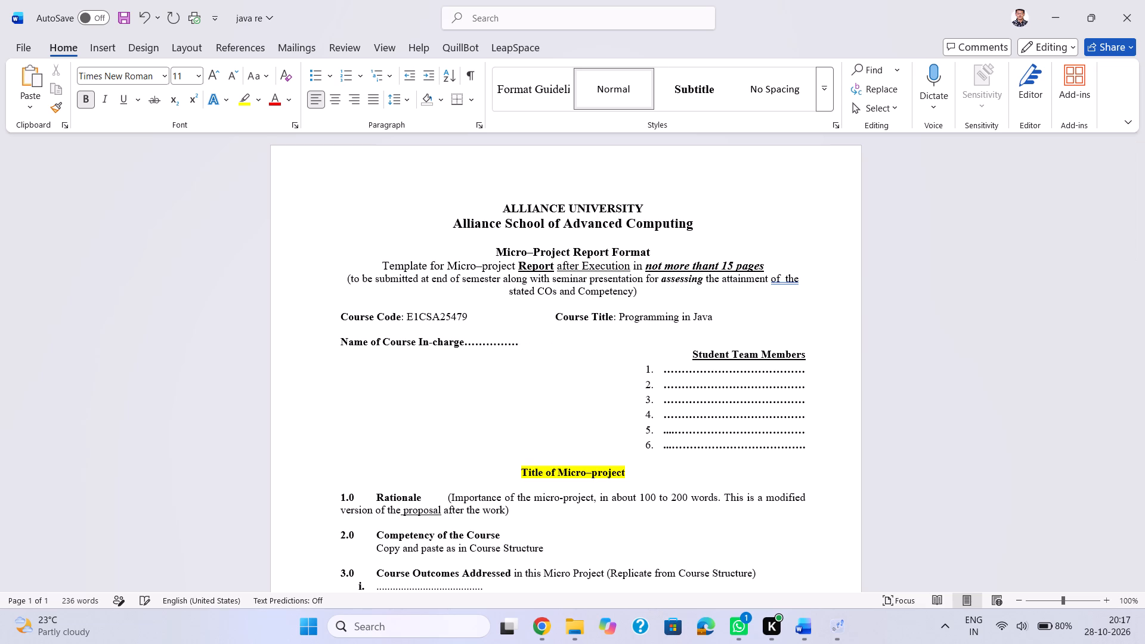
key("BackSpace")
key("BackSpace")
key("BackSpace")
key("BackSpace")
key("BackSpace")
key("BackSpace")
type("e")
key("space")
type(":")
Enter the first course in-charge's name with the title Dr., followed by "and" and the second in-charge's first name.
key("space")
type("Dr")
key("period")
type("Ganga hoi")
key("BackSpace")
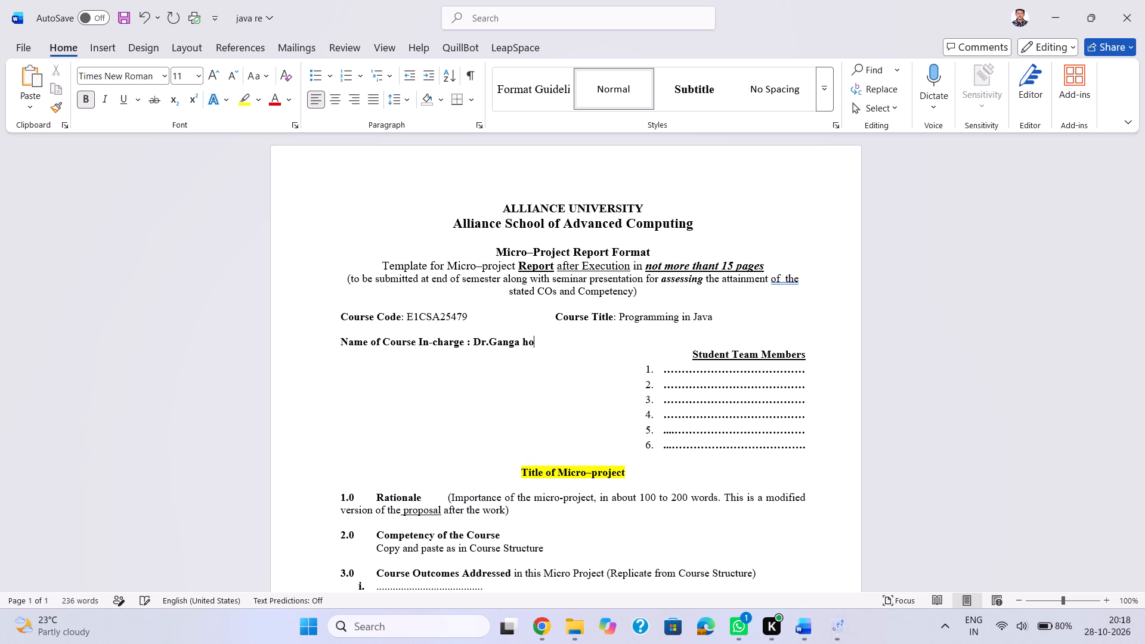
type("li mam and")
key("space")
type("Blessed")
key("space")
Continue the second in-charge's name with "sir" on a new line, indented with spaces to align beneath the first name.
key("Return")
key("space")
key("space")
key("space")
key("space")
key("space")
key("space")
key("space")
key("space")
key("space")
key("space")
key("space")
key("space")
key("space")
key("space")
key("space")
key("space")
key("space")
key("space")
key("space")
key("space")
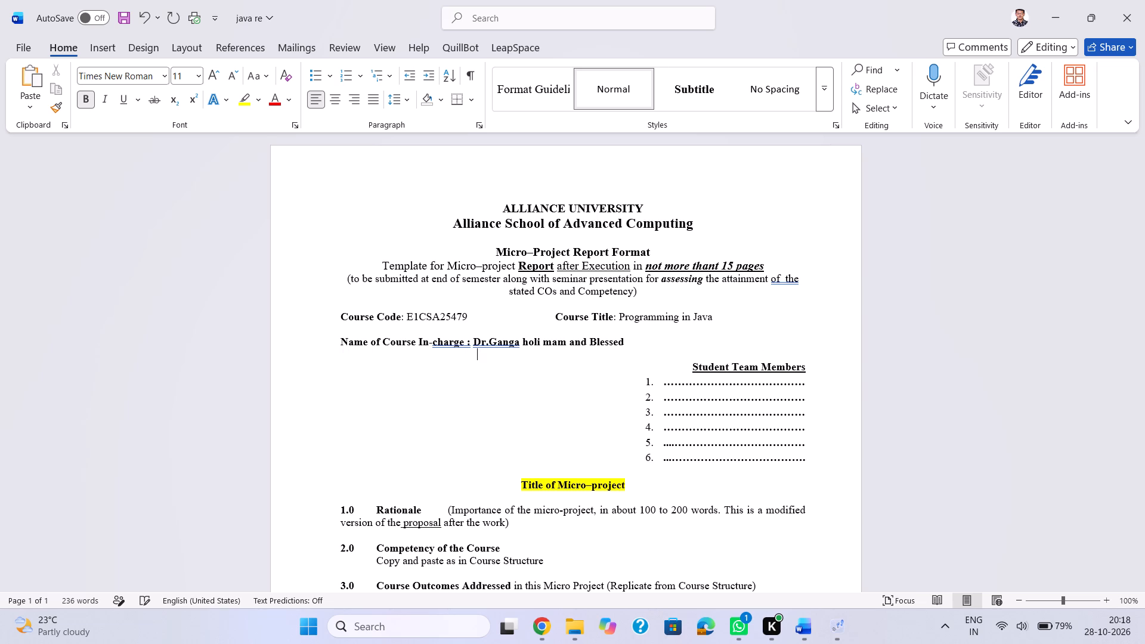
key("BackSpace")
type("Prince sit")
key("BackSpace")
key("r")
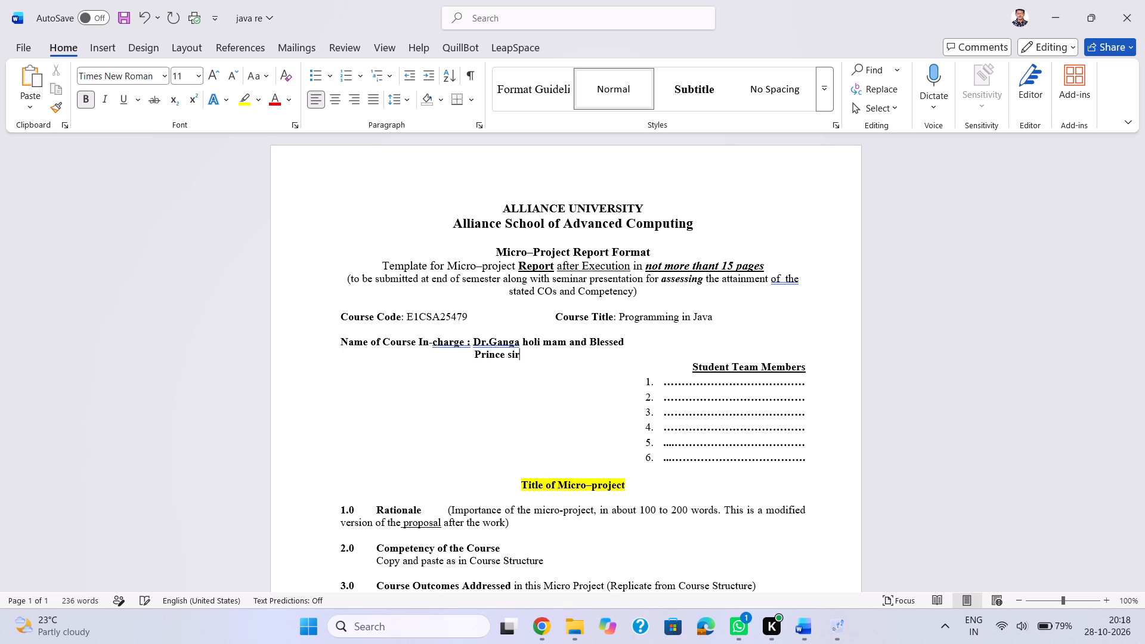
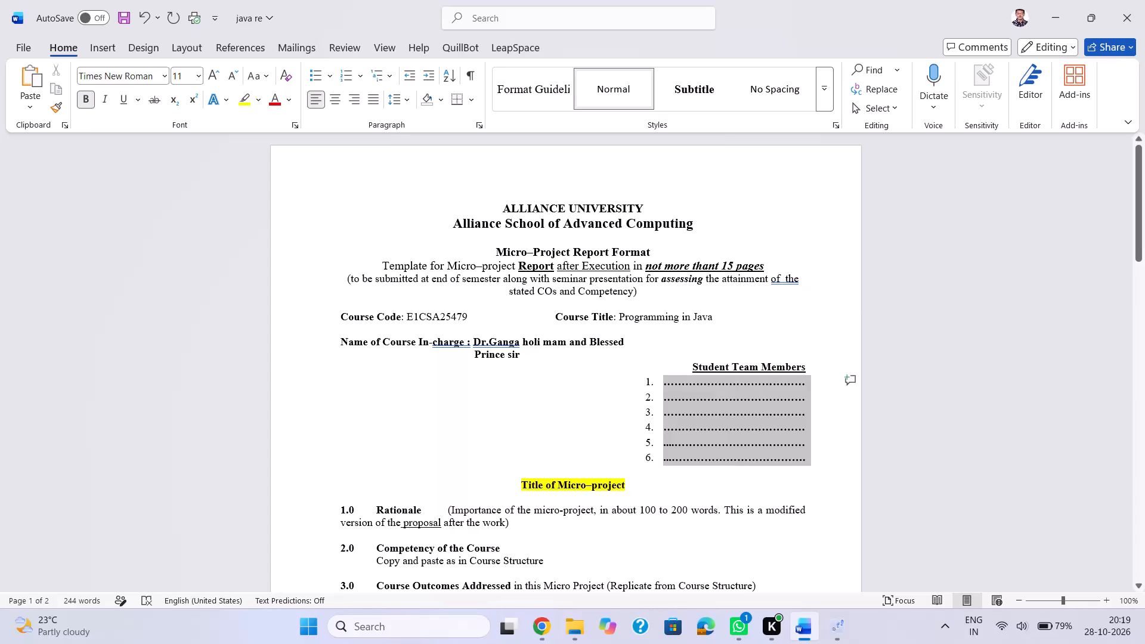
Delete the six numbered dotted placeholder lines under the "Student Team Members" heading.
key("BackSpace")
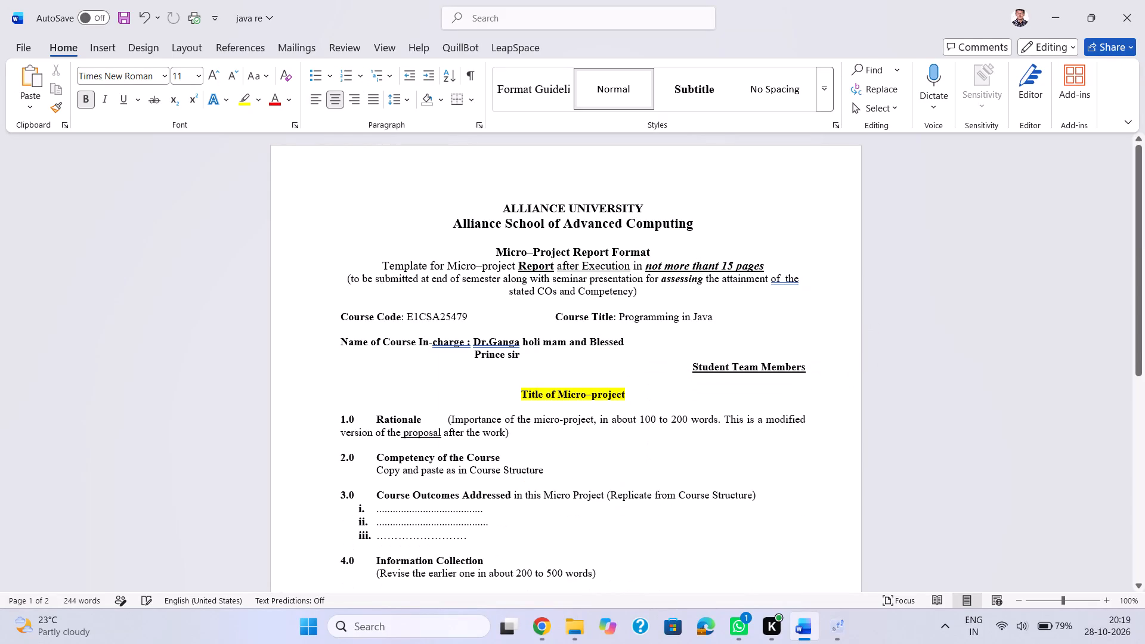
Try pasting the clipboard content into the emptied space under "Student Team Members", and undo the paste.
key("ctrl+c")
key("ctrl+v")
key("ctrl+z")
Indent the blank line below "Student Team Members" with spaces and paste the copied numbered list of students there.
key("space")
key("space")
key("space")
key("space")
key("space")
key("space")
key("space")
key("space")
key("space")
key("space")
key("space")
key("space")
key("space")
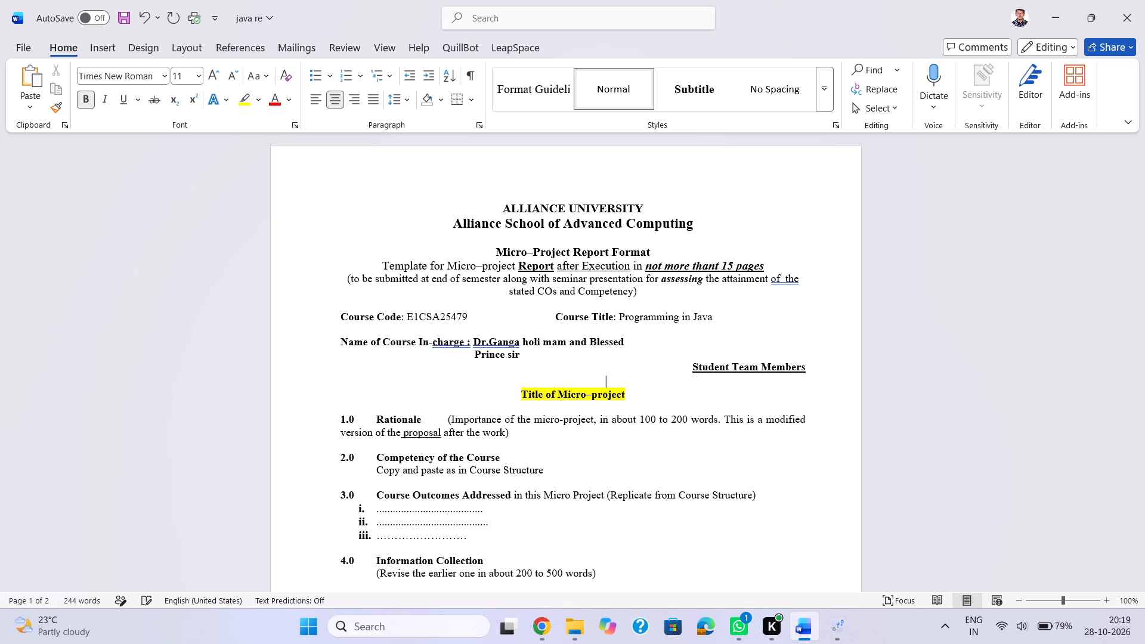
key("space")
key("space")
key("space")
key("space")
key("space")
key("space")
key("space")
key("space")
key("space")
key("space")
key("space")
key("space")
key("ctrl+v")
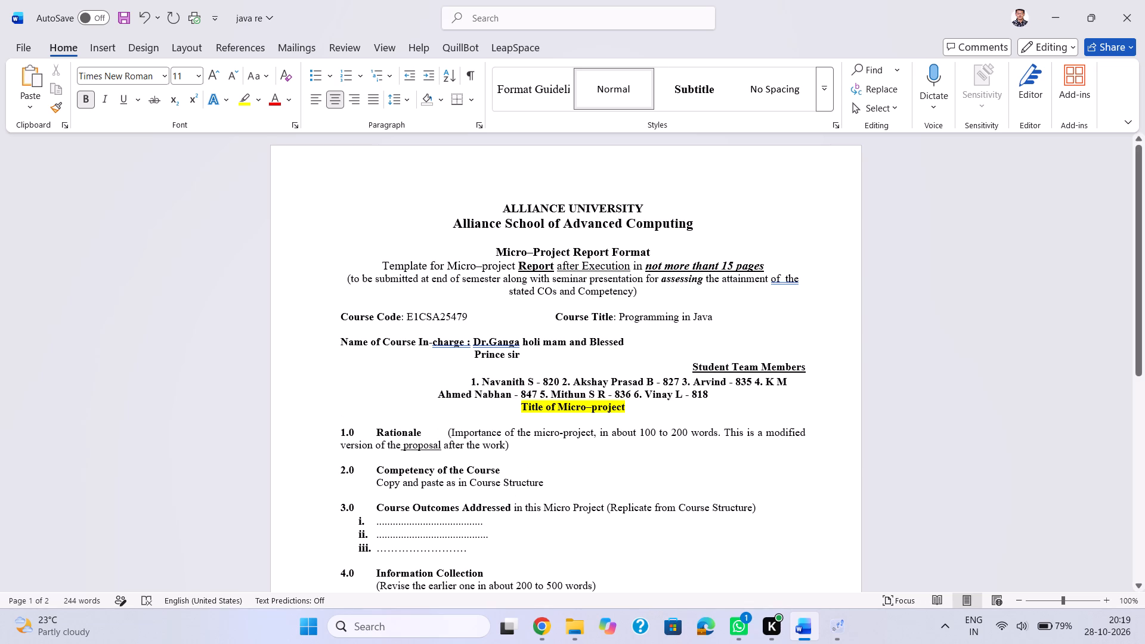
Split the pasted student list into separate lines, one team member per line.
left_click(559, 379)
key("Return")
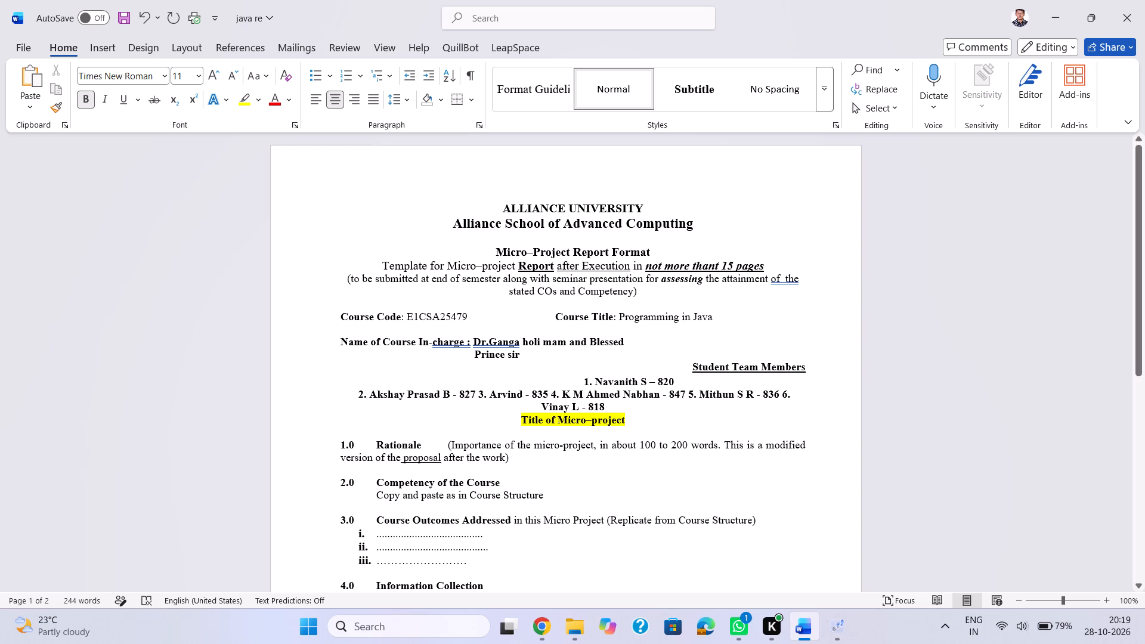
left_click(474, 394)
key("Return")
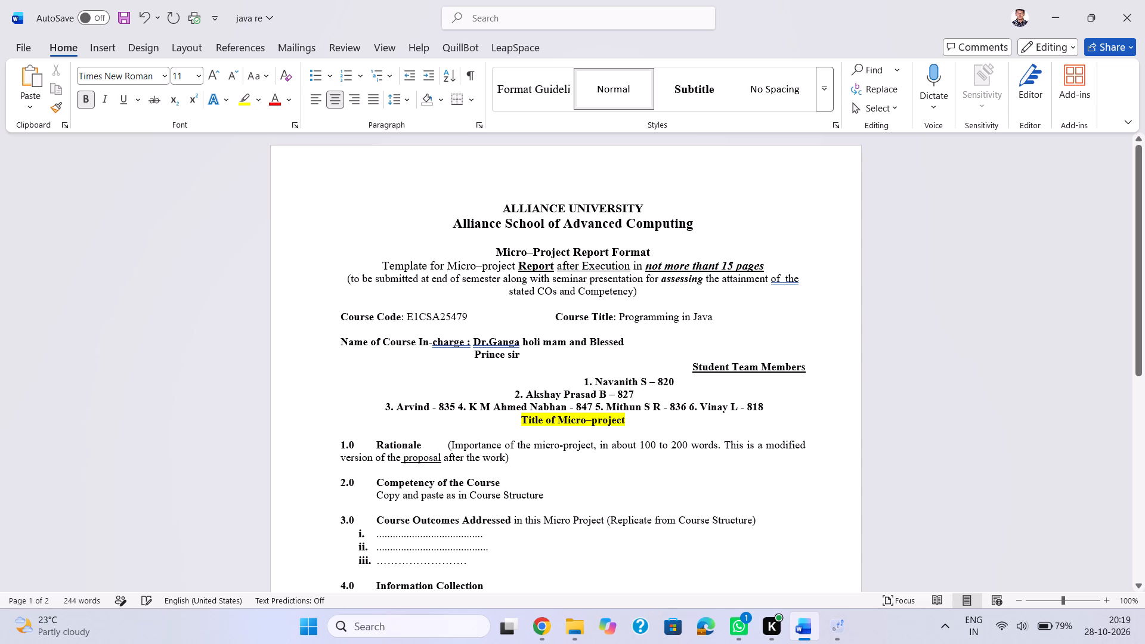
left_click(454, 407)
key("Return")
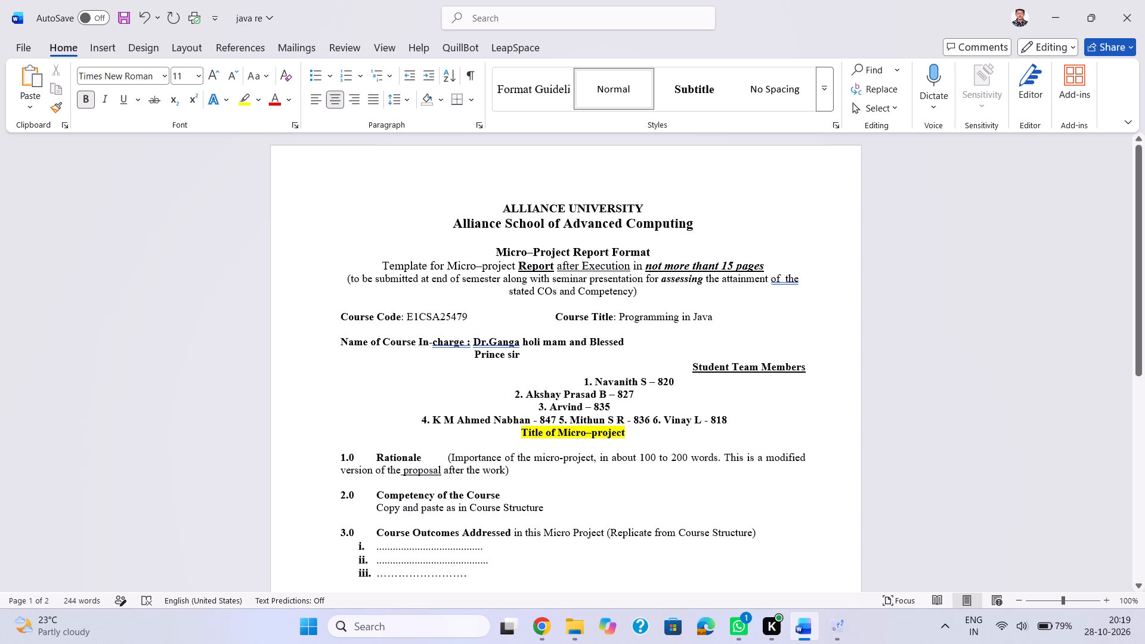
left_click(557, 425)
key("Return")
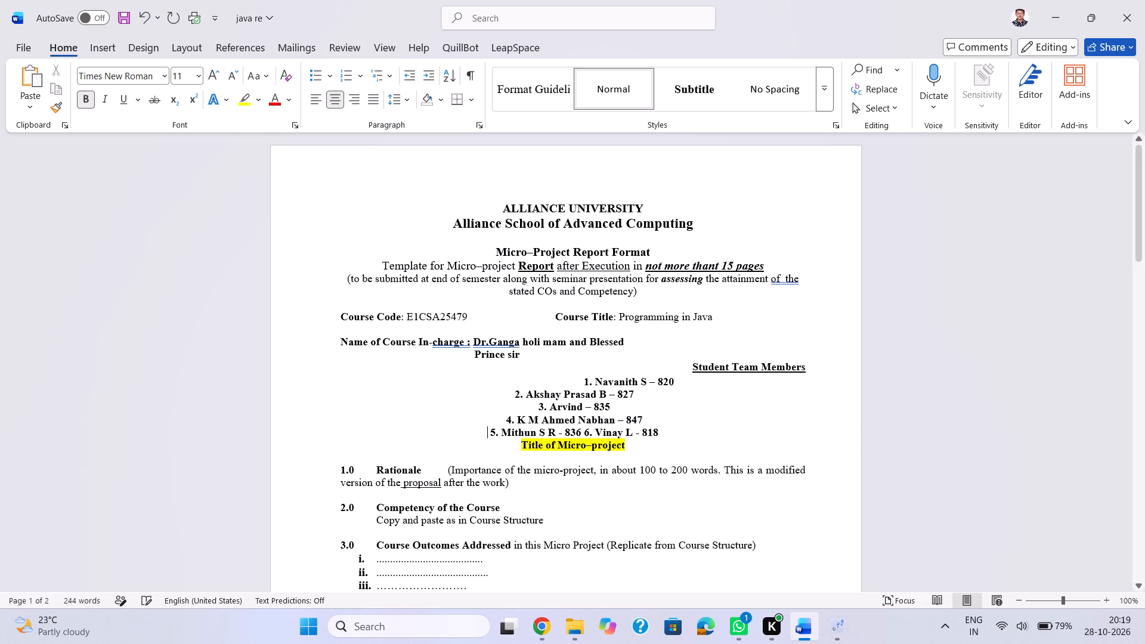
left_click(595, 436)
key("Return")
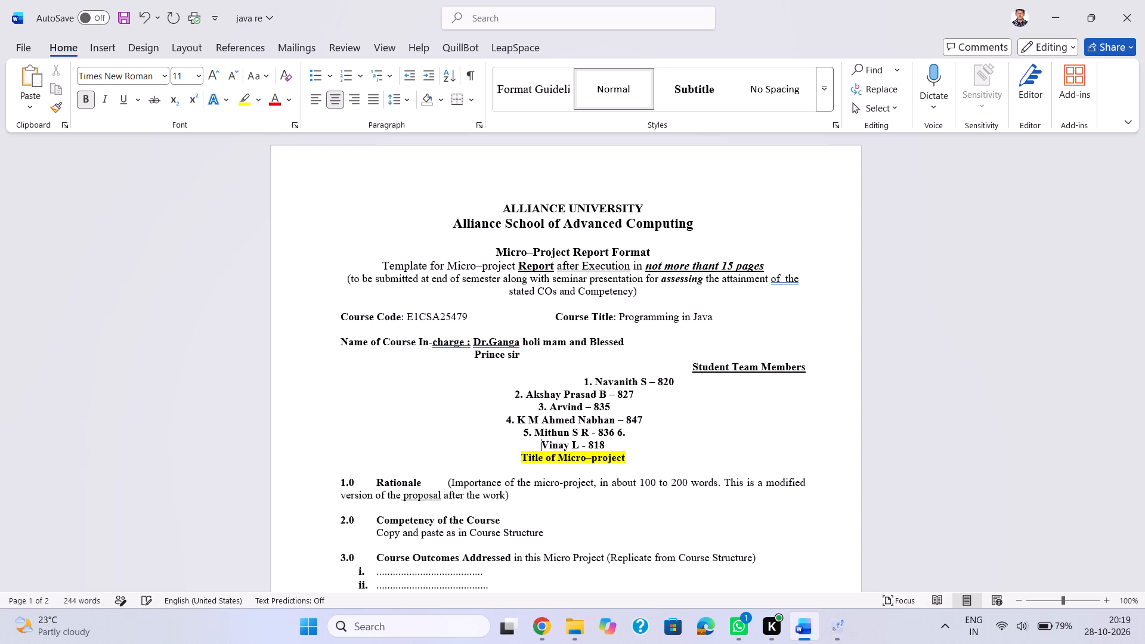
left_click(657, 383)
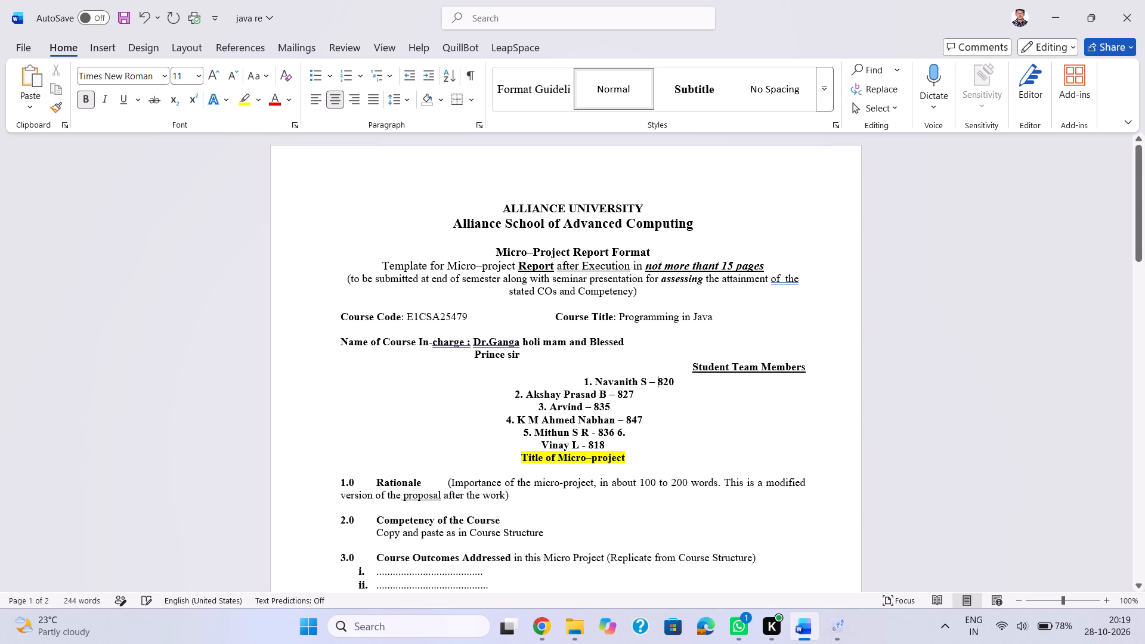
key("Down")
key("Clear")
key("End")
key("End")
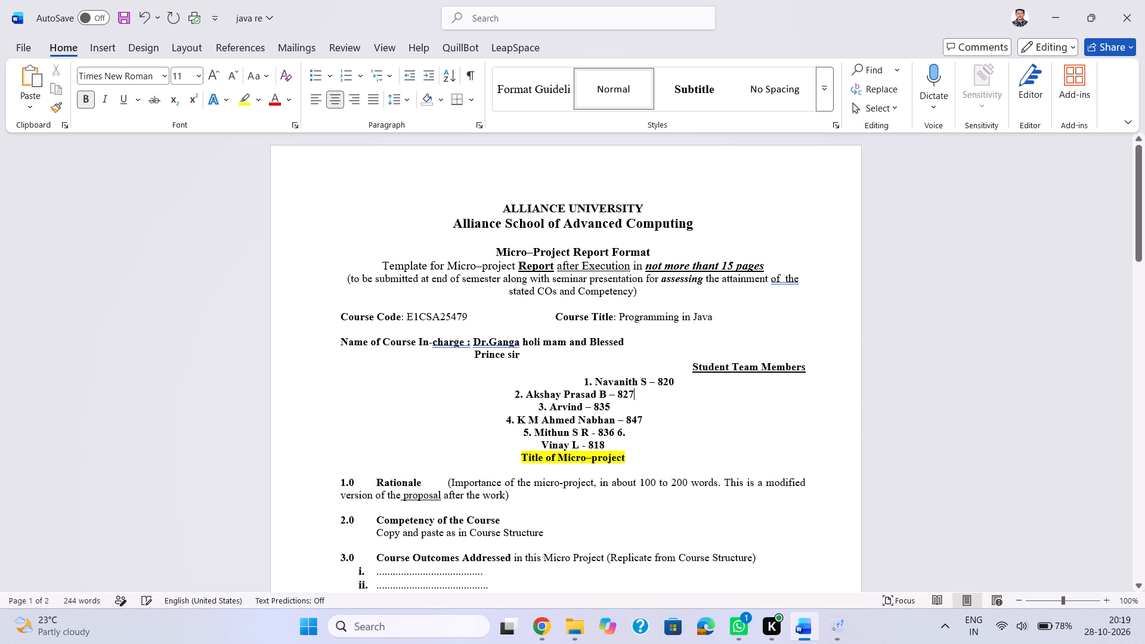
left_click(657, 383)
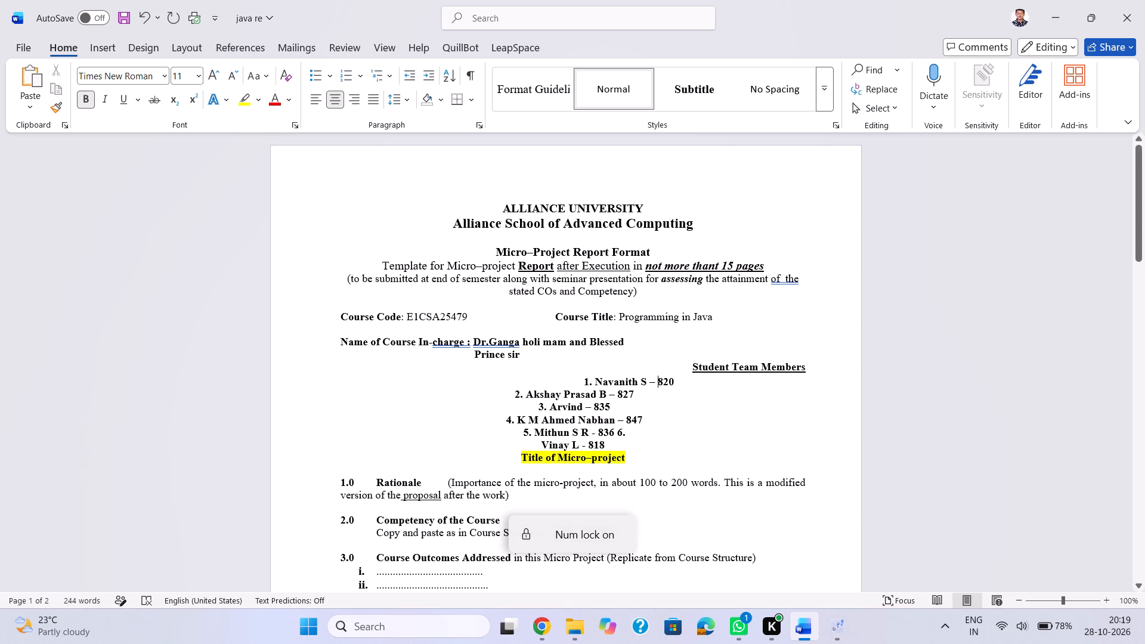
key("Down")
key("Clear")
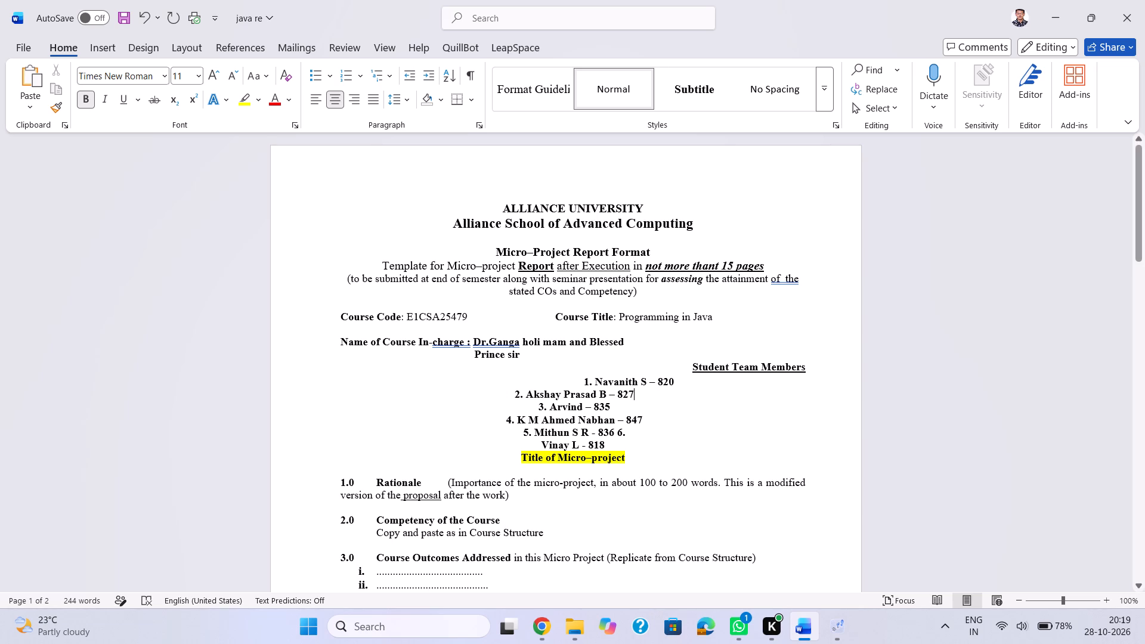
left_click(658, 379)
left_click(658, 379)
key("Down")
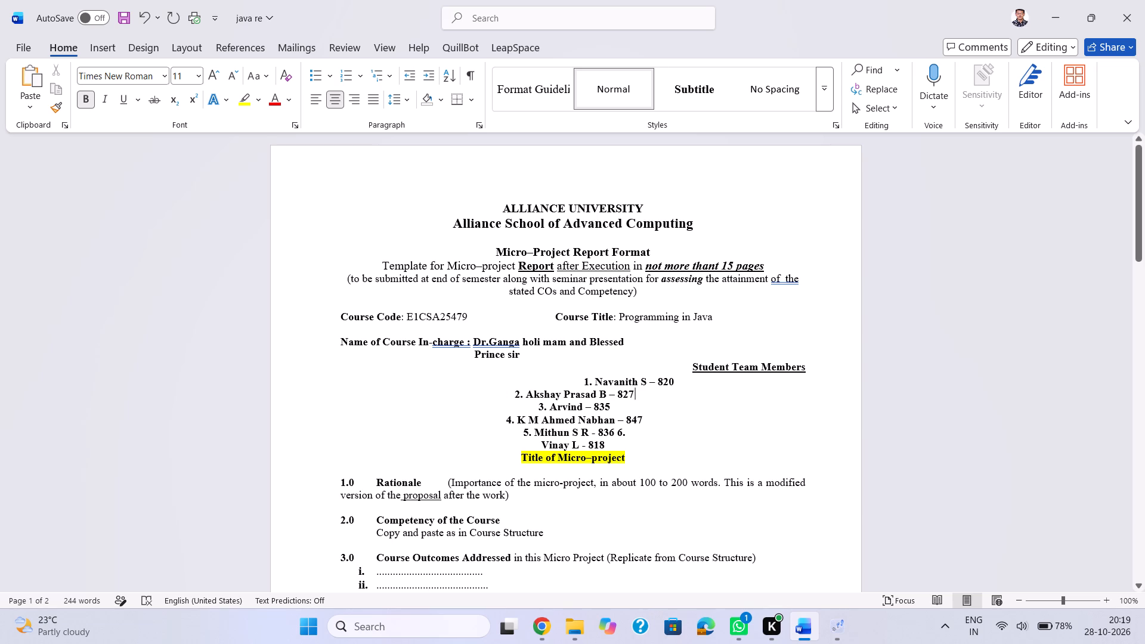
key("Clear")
Replace the first team member's three-digit number with the full registration number.
left_click(678, 387)
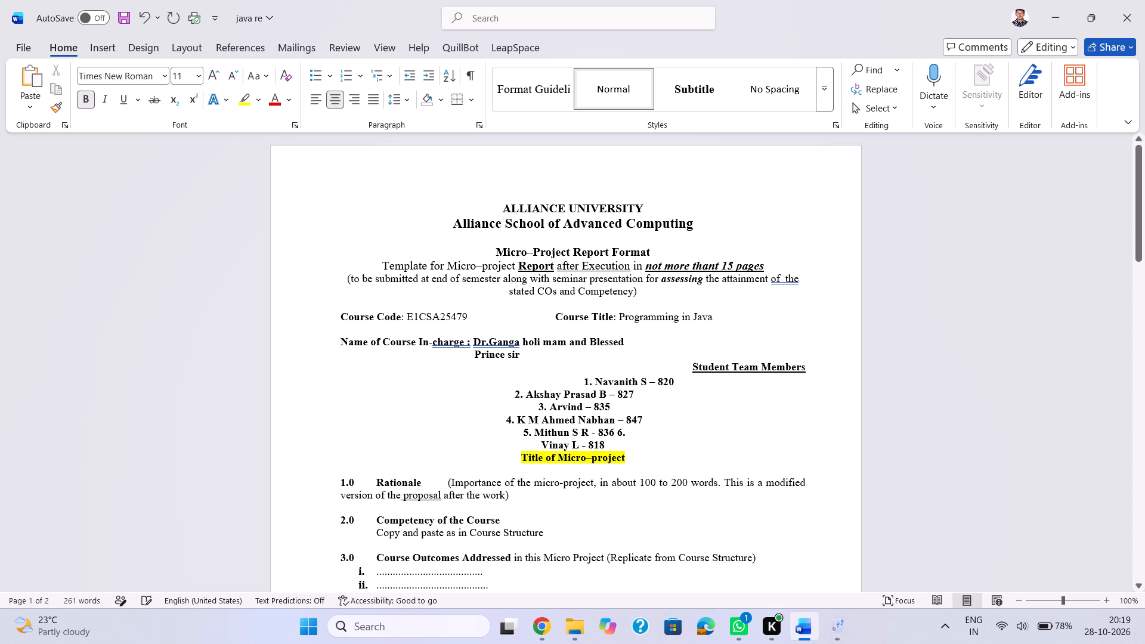
left_click(678, 387)
key("BackSpace")
key("BackSpace")
key("BackSpace")
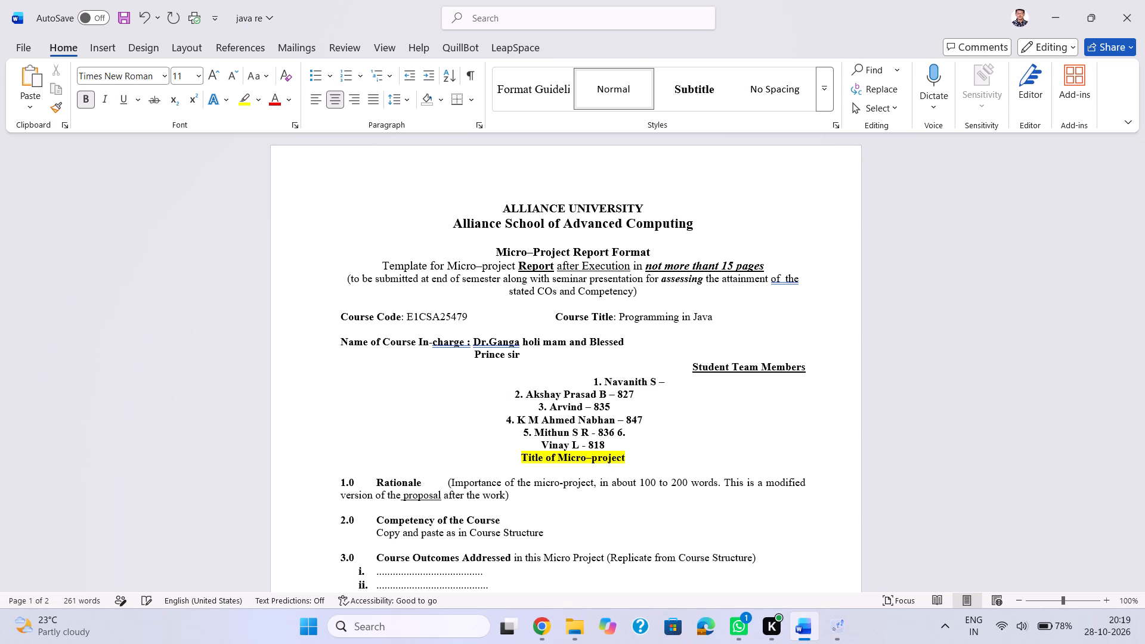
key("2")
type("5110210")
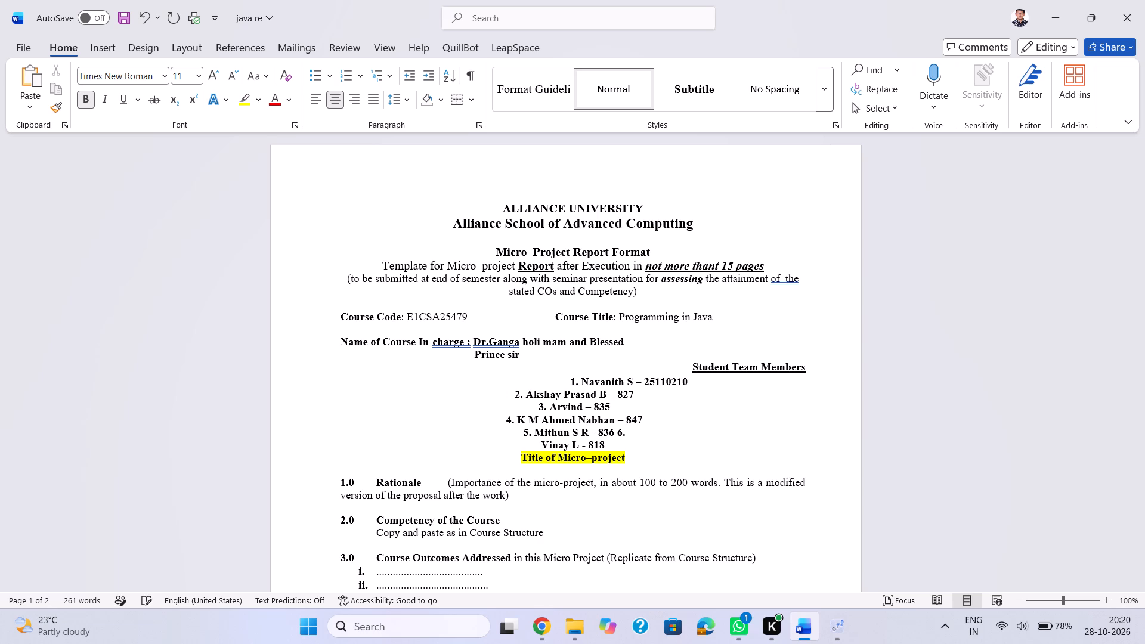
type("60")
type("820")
Add the shared registration-number prefix before the three-digit numbers of the second, third and fourth team members.
left_click(617, 395)
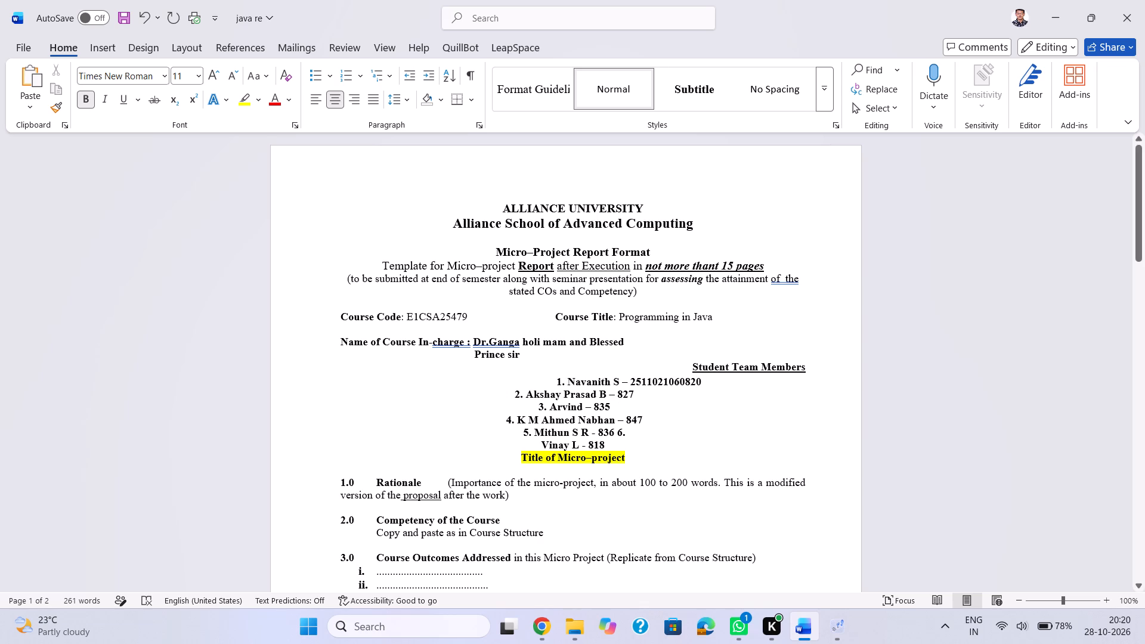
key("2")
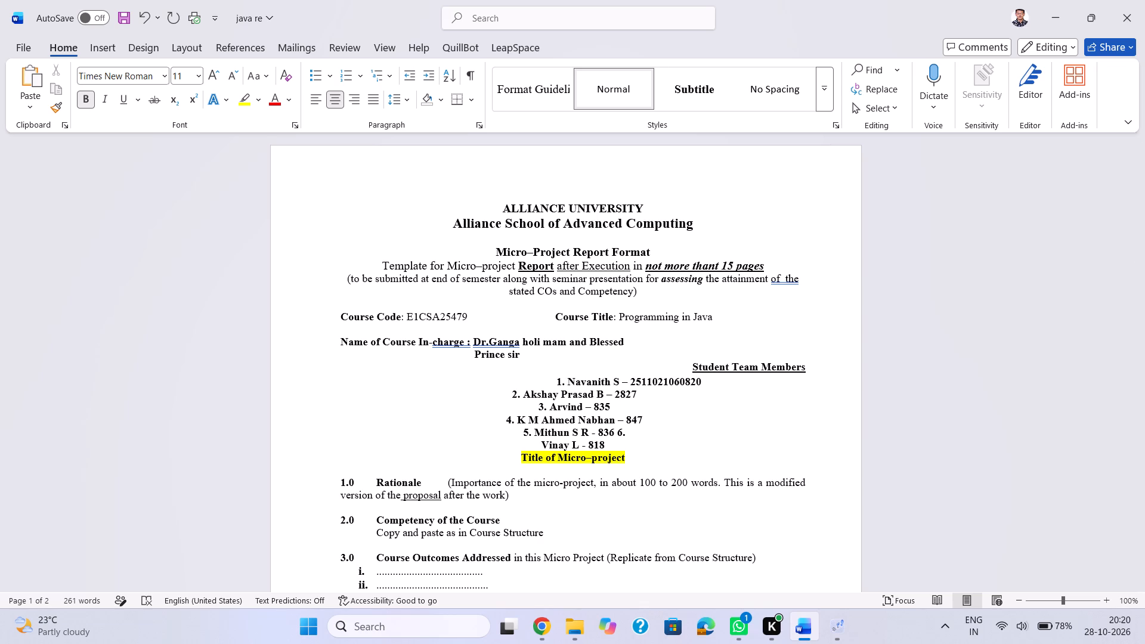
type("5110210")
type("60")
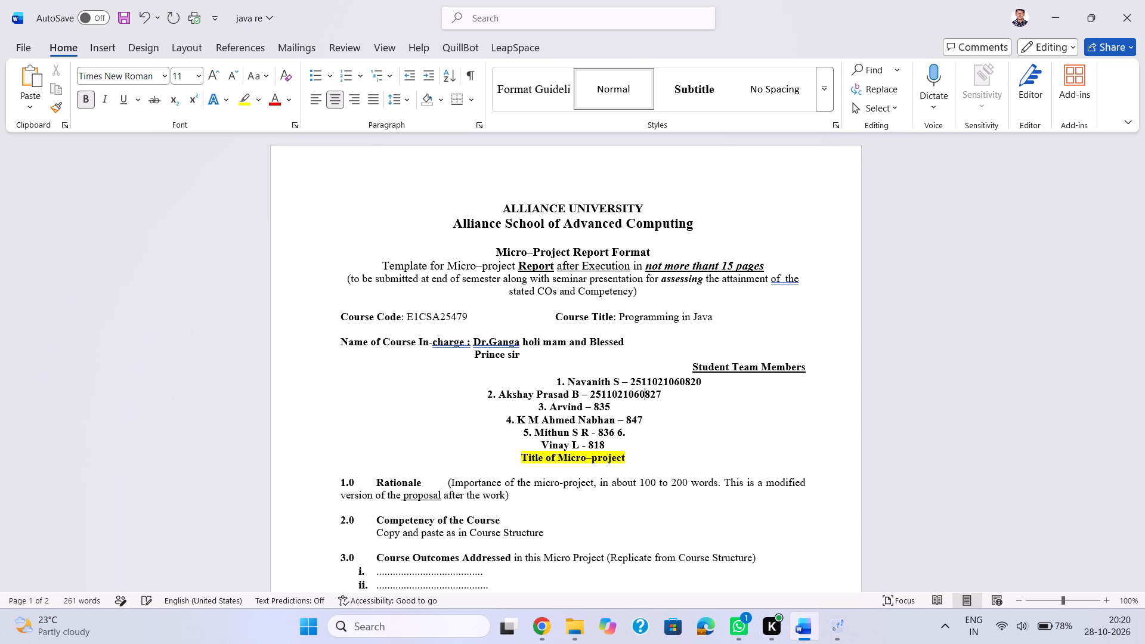
left_click(596, 406)
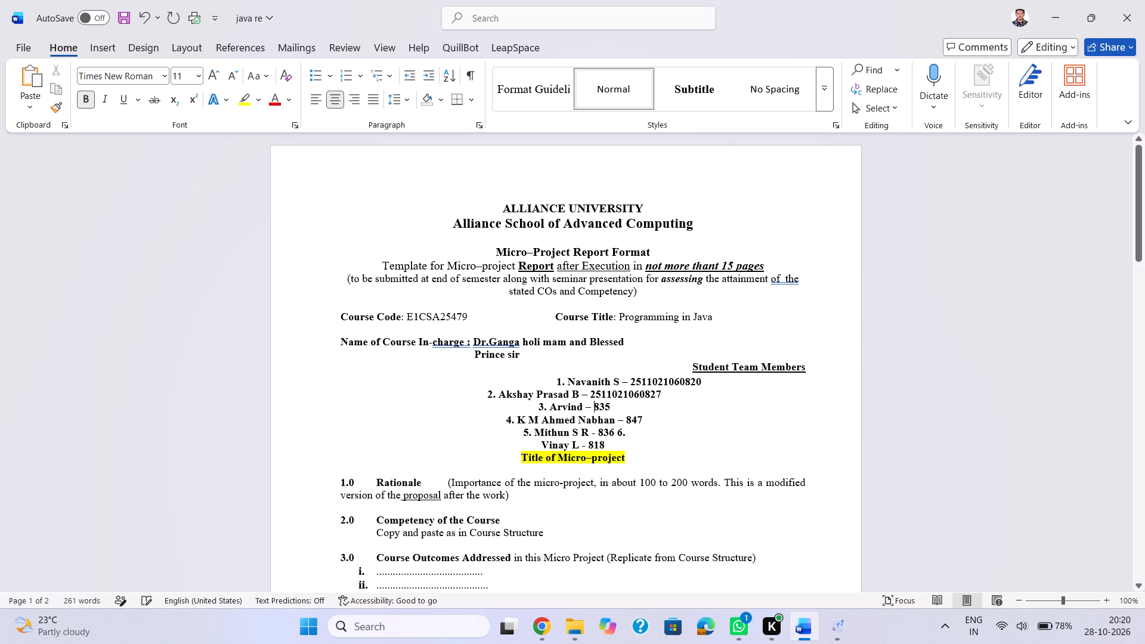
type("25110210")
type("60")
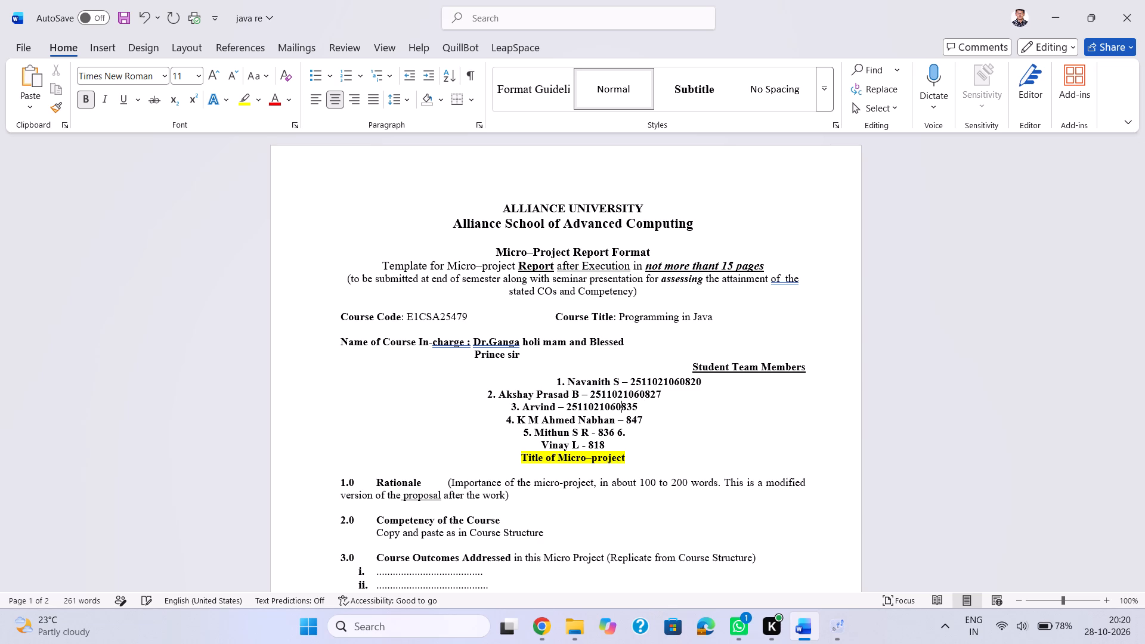
left_click(627, 415)
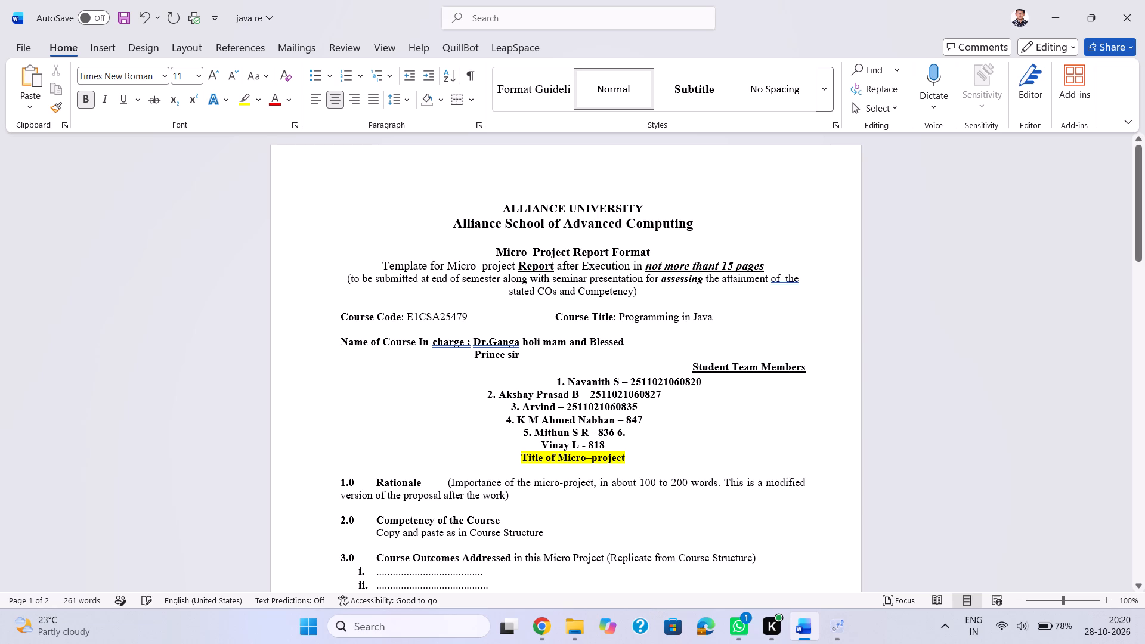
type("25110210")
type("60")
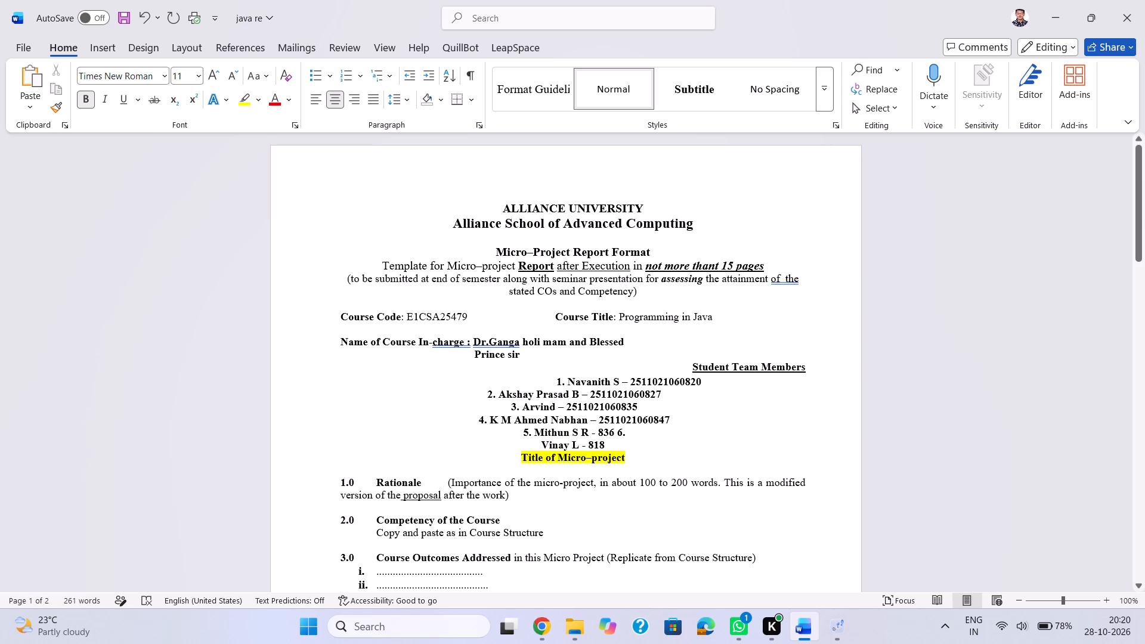
Remove the stray "6." after the fifth team member's entry and put "6." in front of the last member's name.
left_click(614, 429)
key("Return")
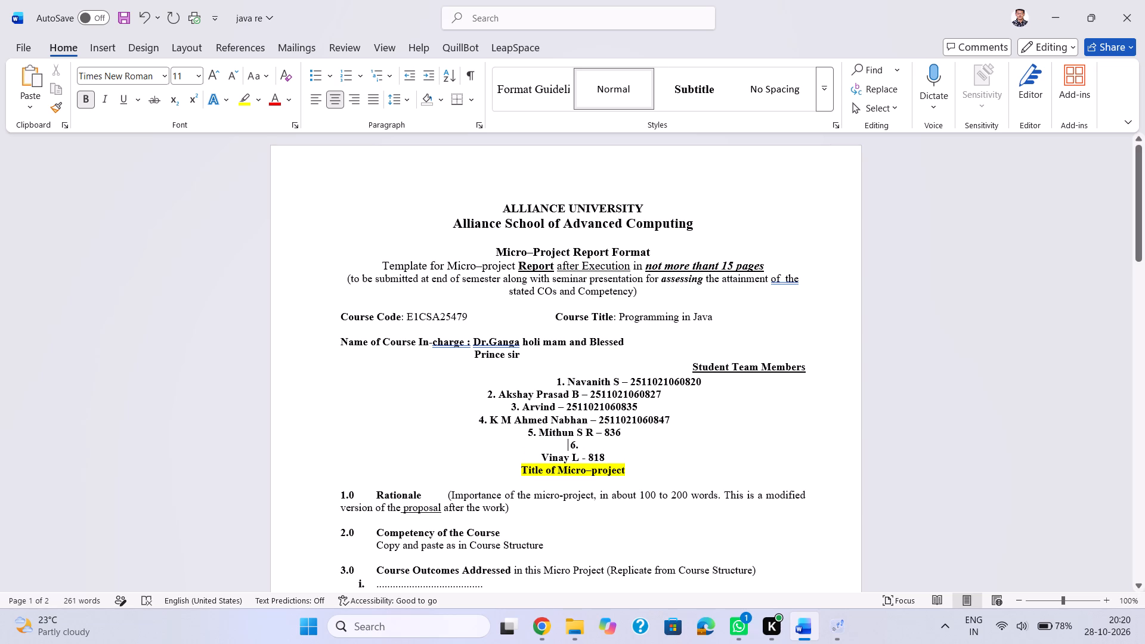
left_click(580, 444)
key("BackSpace")
key("BackSpace")
key("BackSpace")
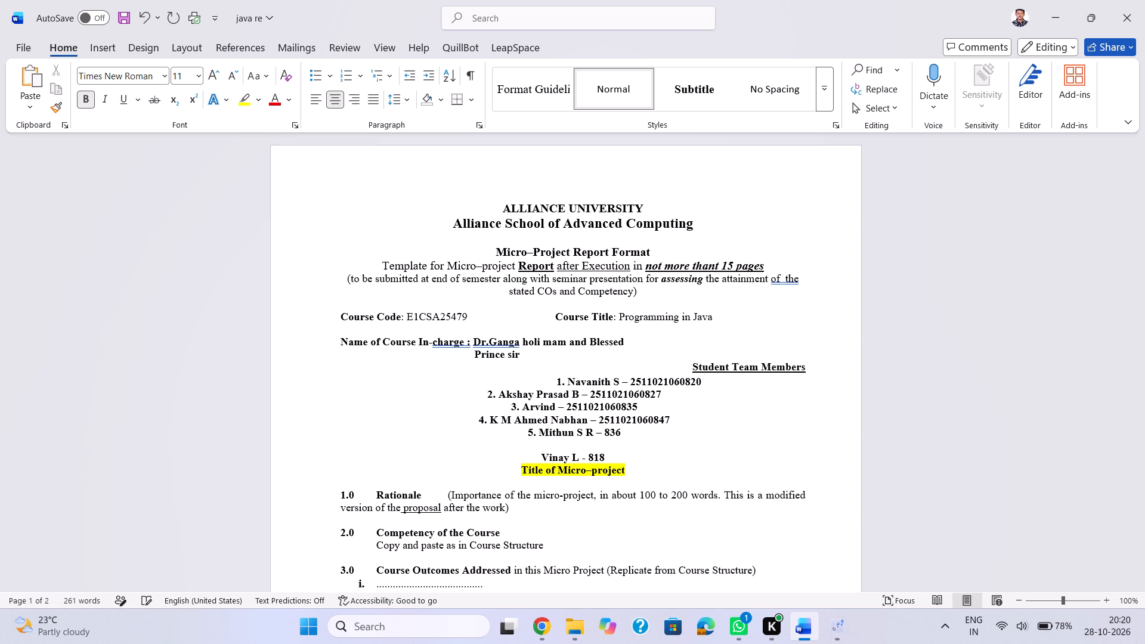
key("BackSpace")
key("BackSpace")
key("BackSpace")
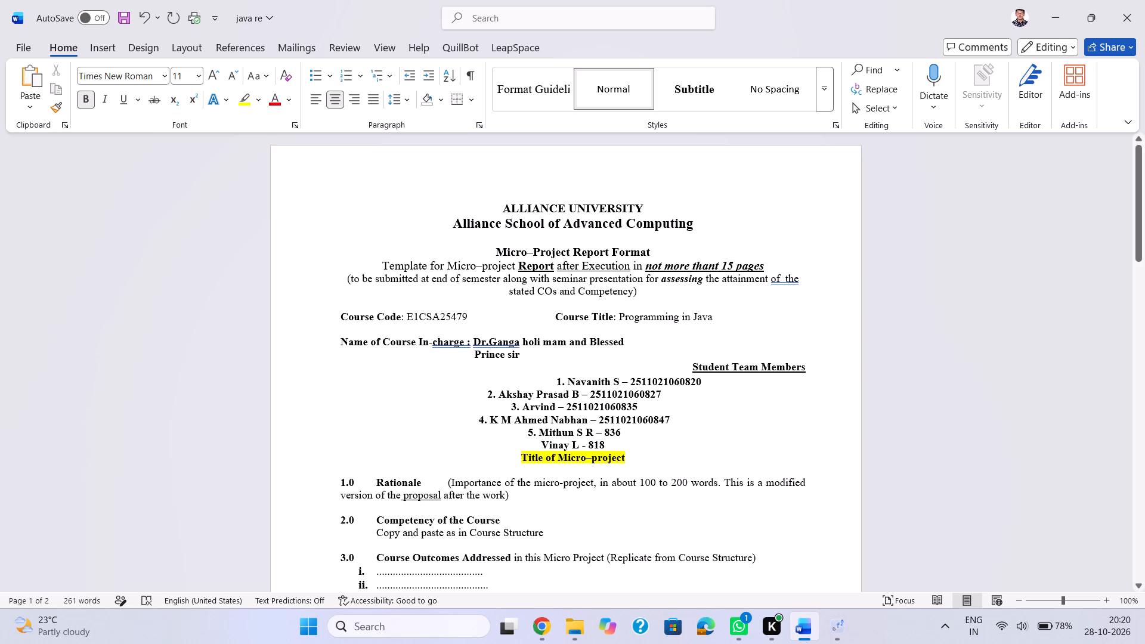
left_click(544, 448)
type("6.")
Add the registration-number prefix before the three-digit numbers of the fifth and sixth team members.
left_click(605, 430)
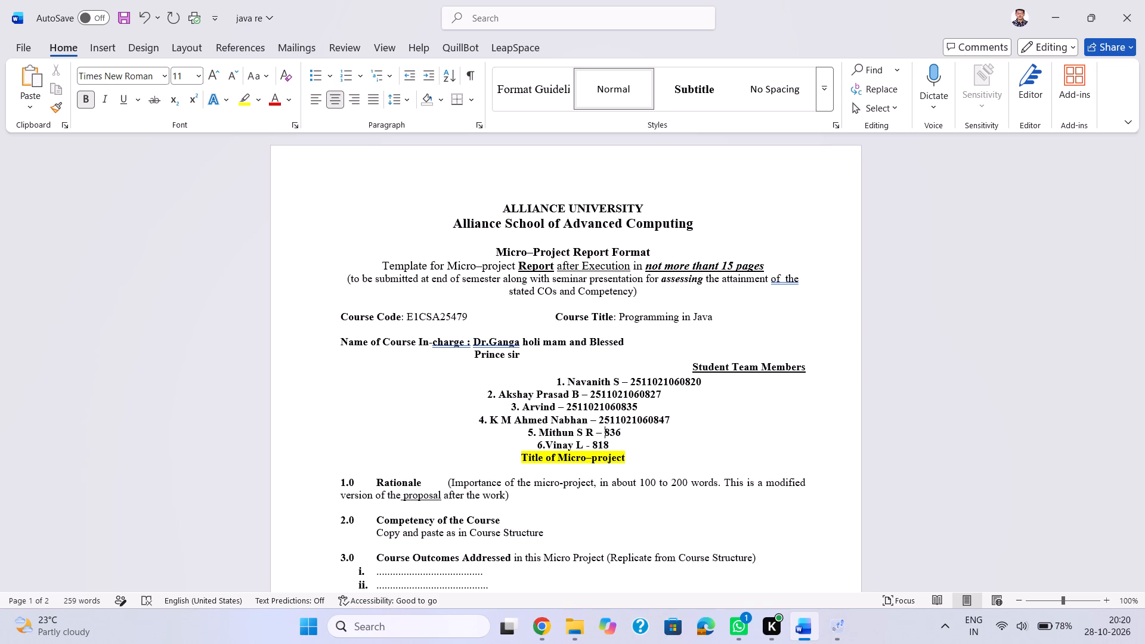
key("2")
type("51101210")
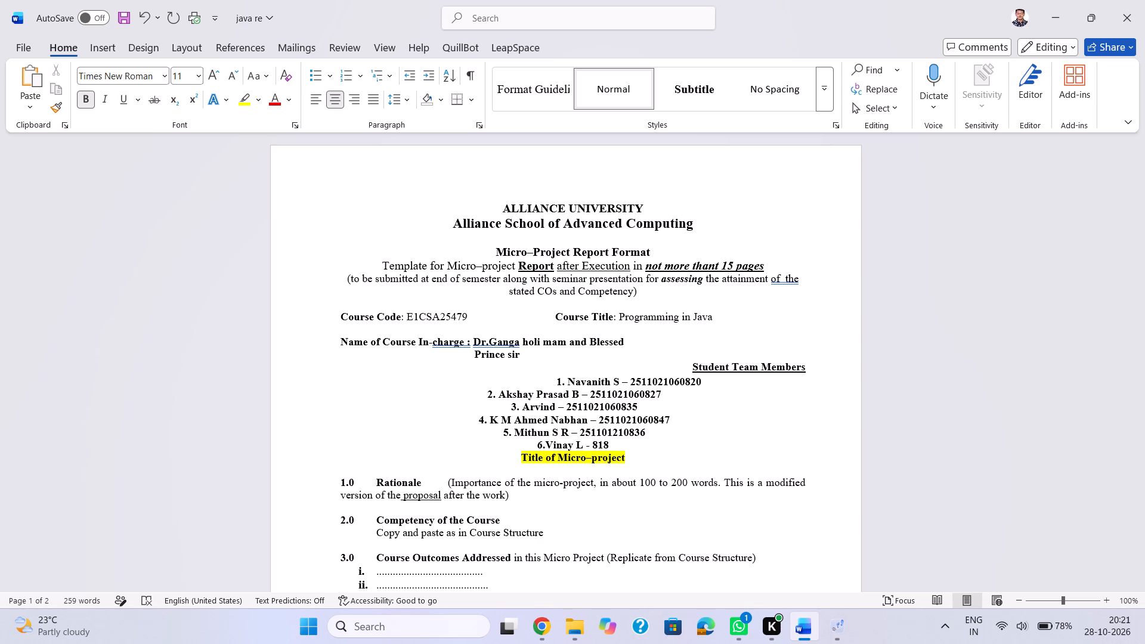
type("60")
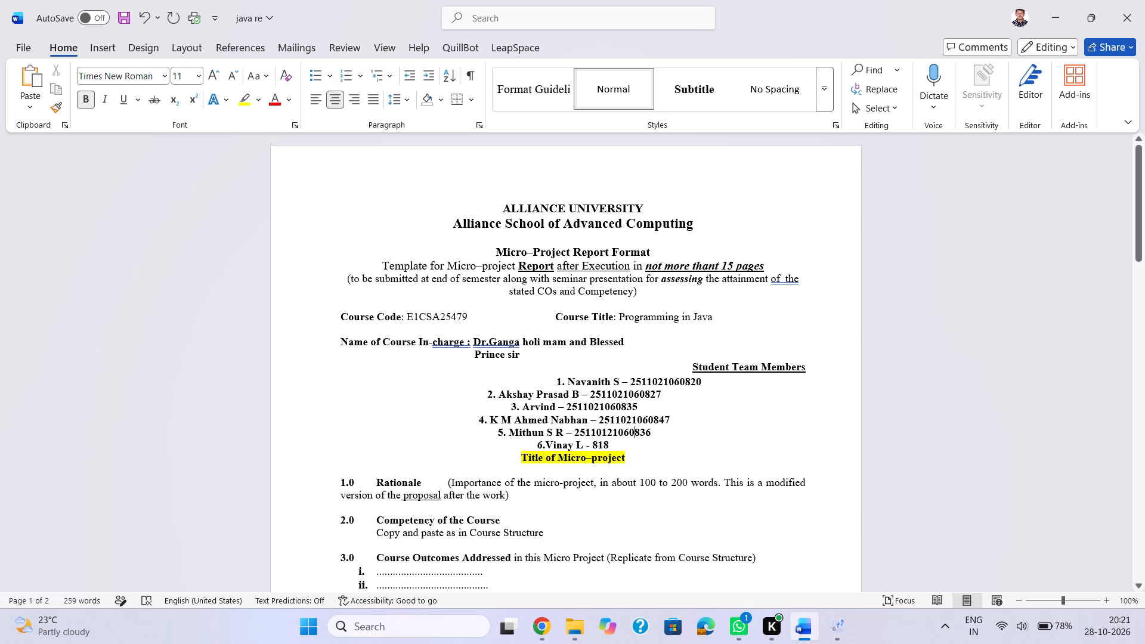
left_click(587, 441)
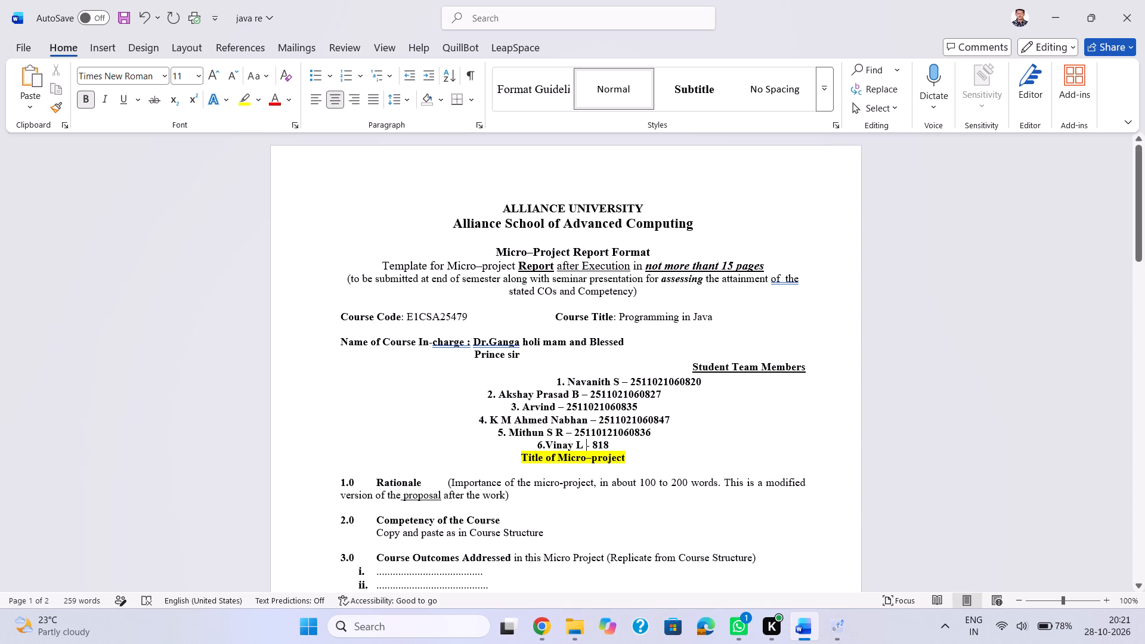
left_click(592, 445)
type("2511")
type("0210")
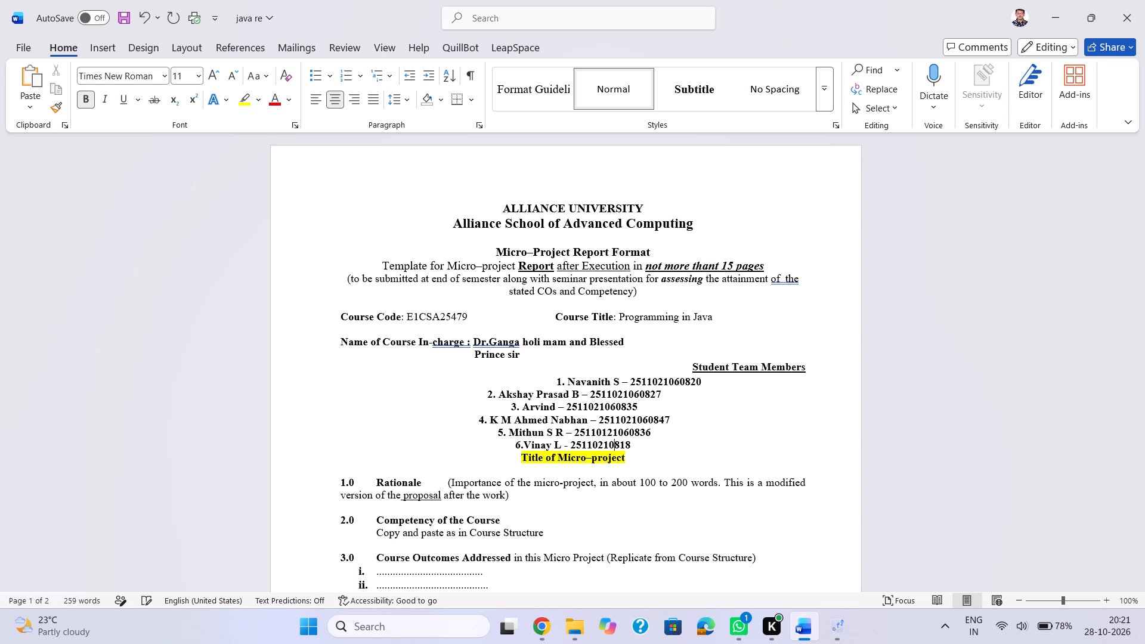
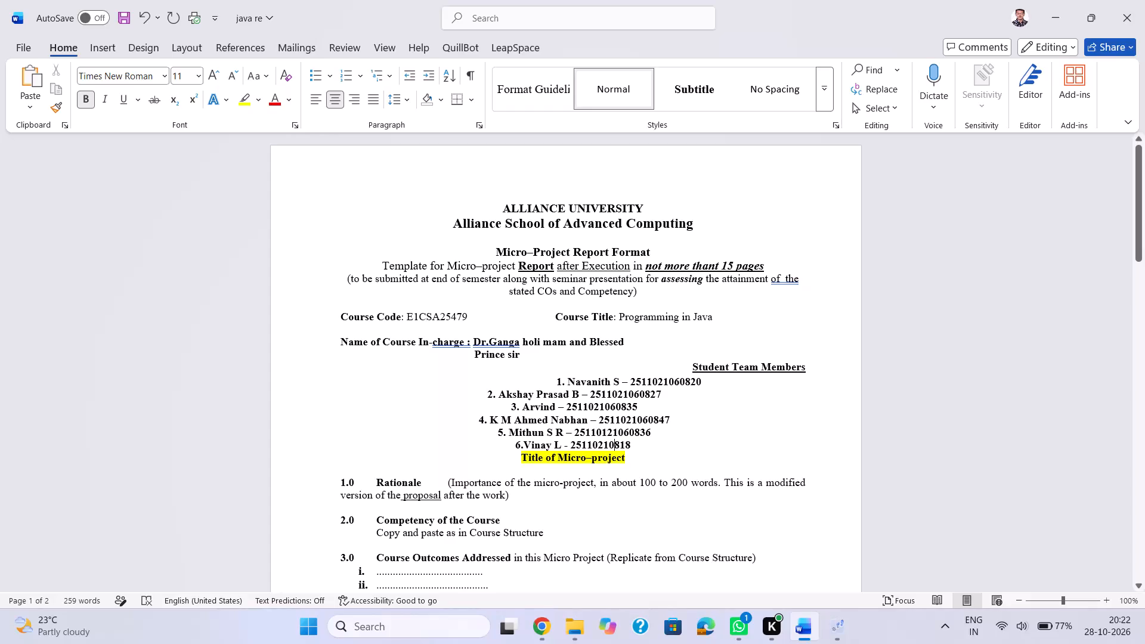
Right-align the six numbered team member lines beneath the Student Team Members heading.
left_click_drag(549, 375, 648, 441)
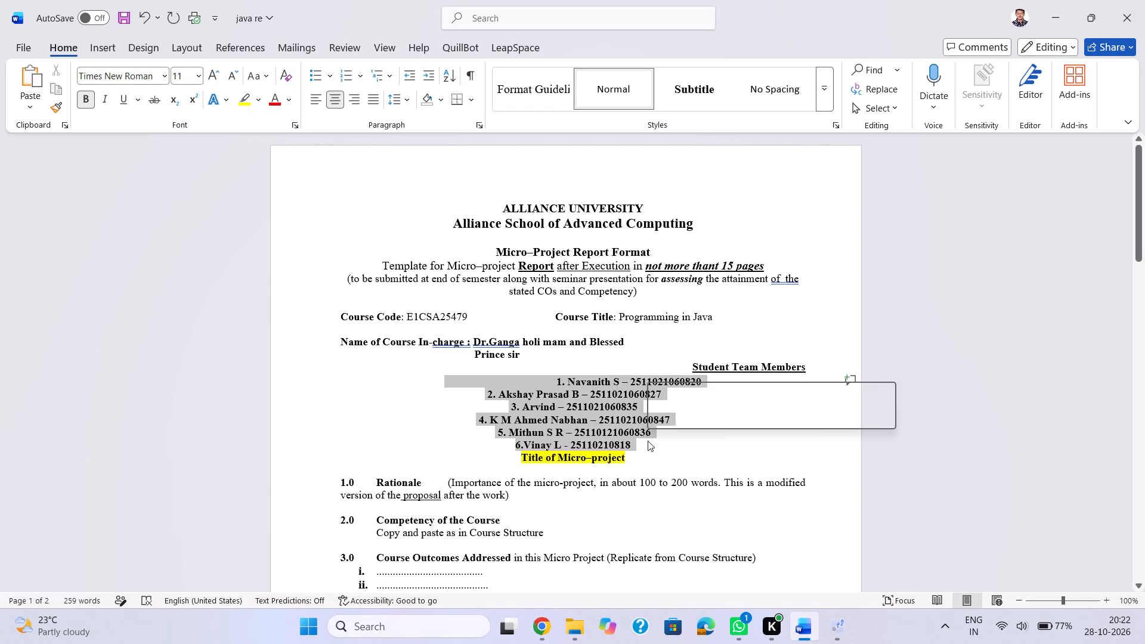
left_click(376, 102)
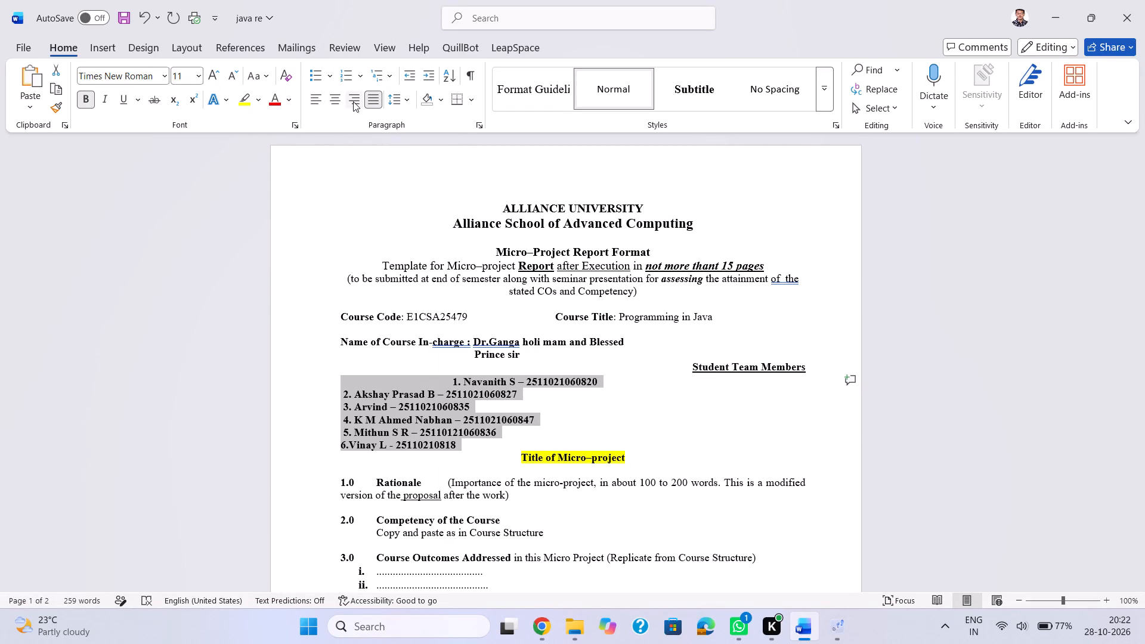
left_click(353, 101)
left_click(460, 384)
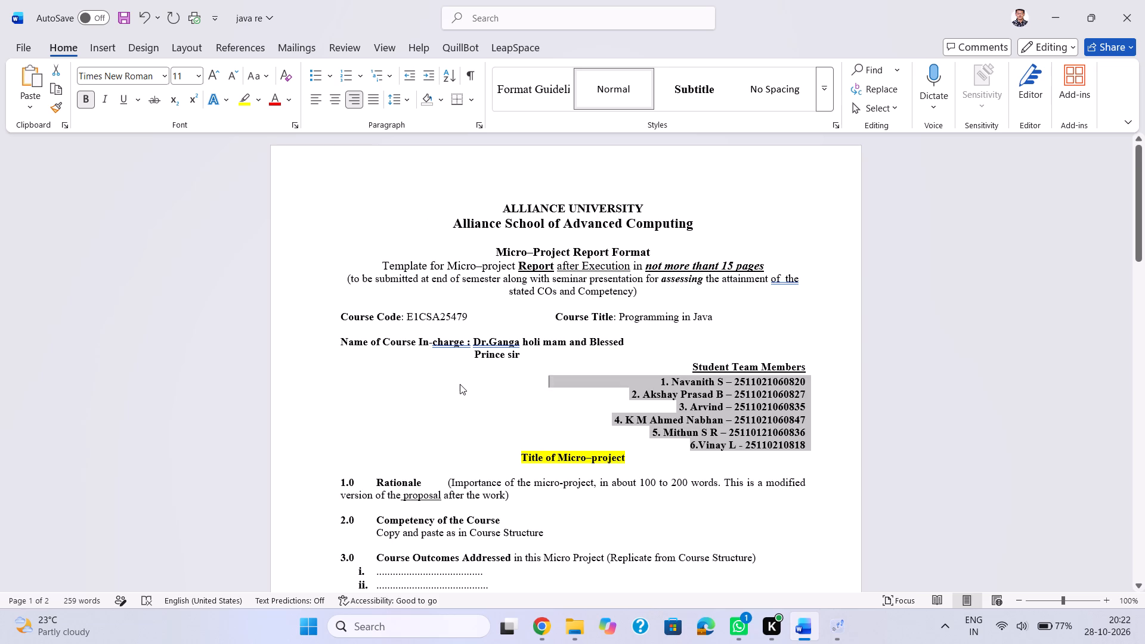
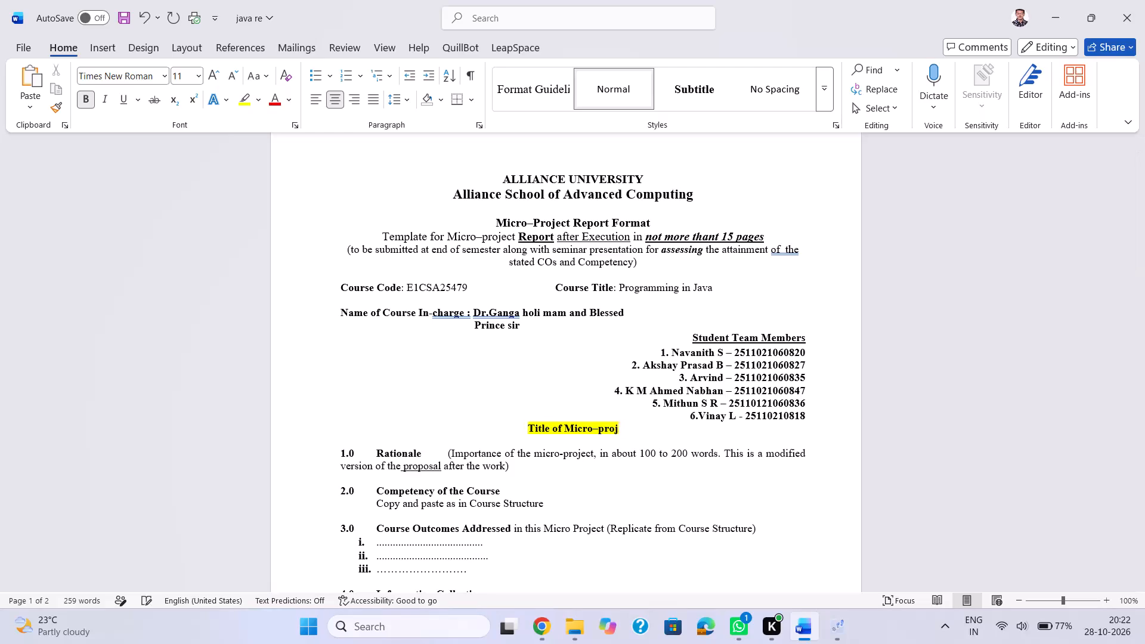
Replace the "Title of Micro-project" placeholder with the copied title "Online Quiz Management System for E-Learning Platform".
key("BackSpace")
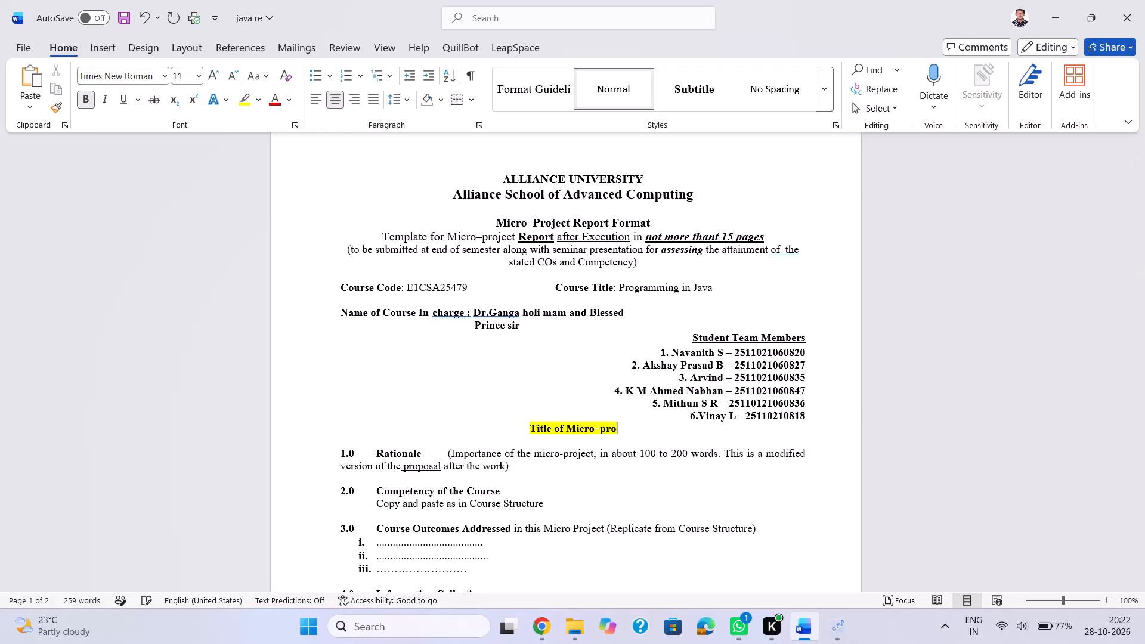
key("BackSpace")
key("BackSpace")
key("BackSpace")
key("BackSpace")
key("BackSpace")
key("BackSpace")
key("BackSpace")
key("BackSpace")
key("BackSpace")
key("BackSpace")
key("BackSpace")
key("BackSpace")
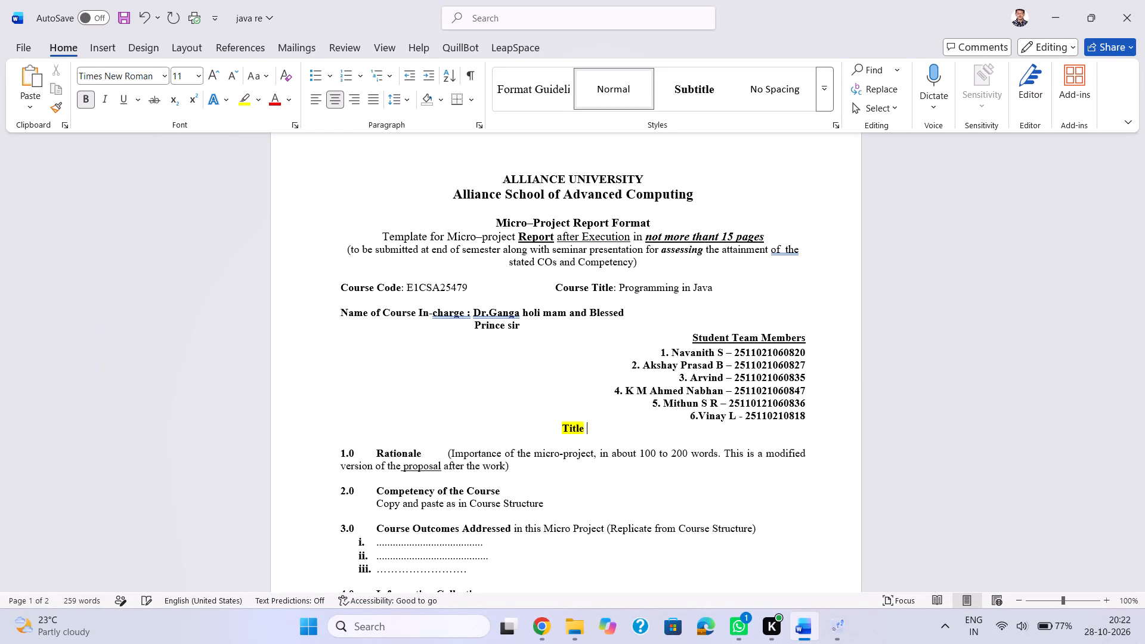
key("BackSpace")
key("BackSpace")
key("BackSpace")
key("BackSpace")
key("BackSpace")
key("BackSpace")
key("ctrl+v")
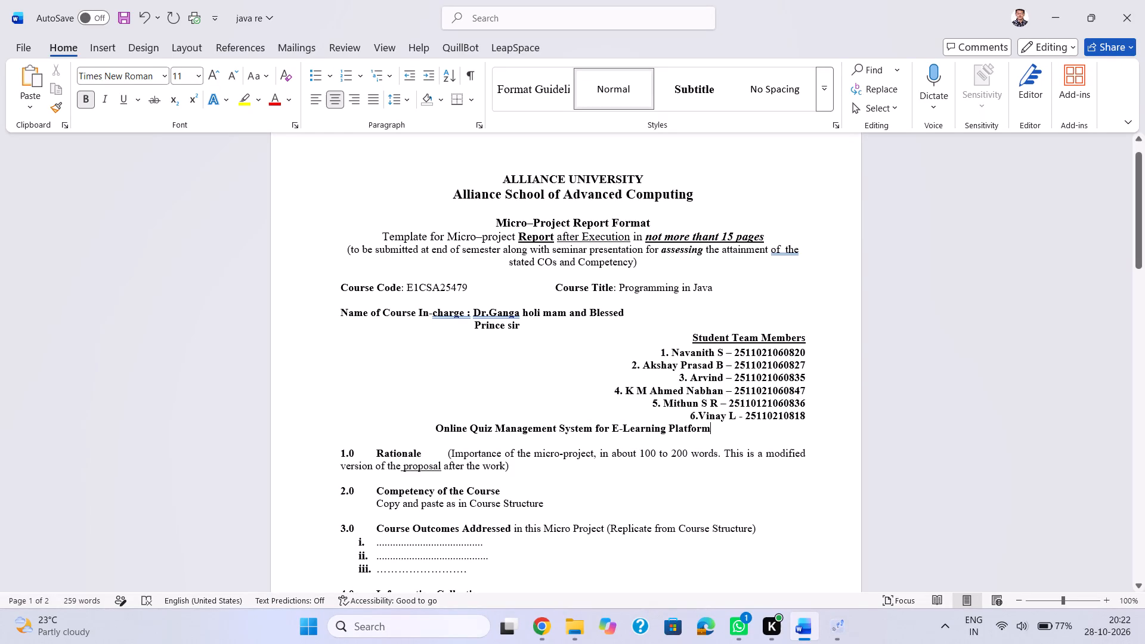
Insert a blank line between the sixth team member entry and the project title.
left_click(825, 419)
key("Return")
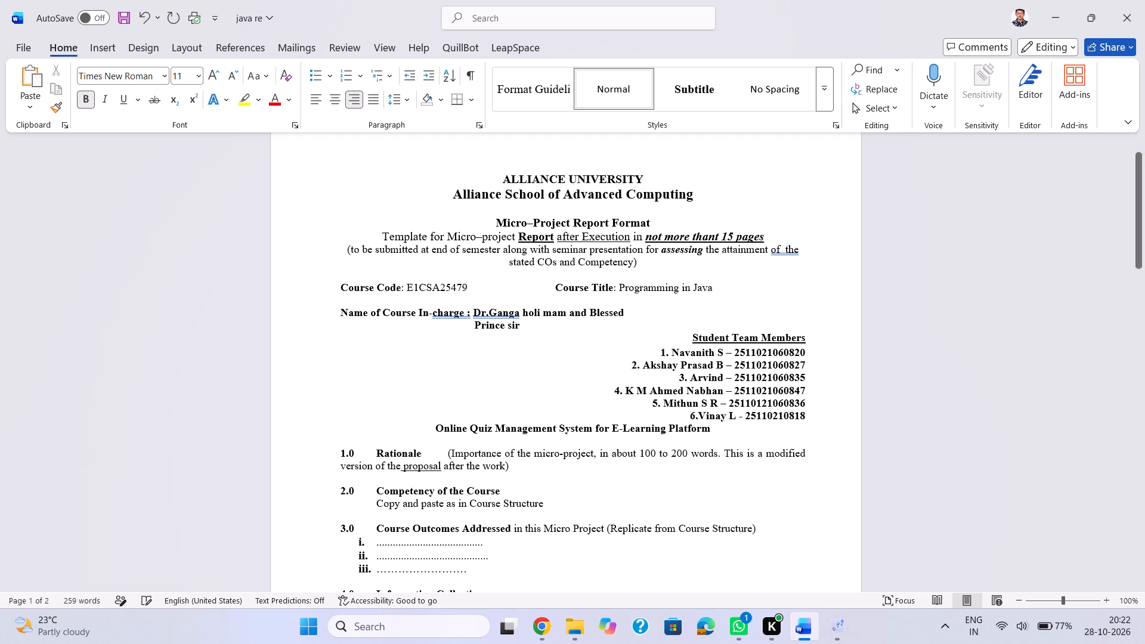
Highlight the project title line in yellow and try to set its font size to 12.
left_click_drag(732, 440, 447, 448)
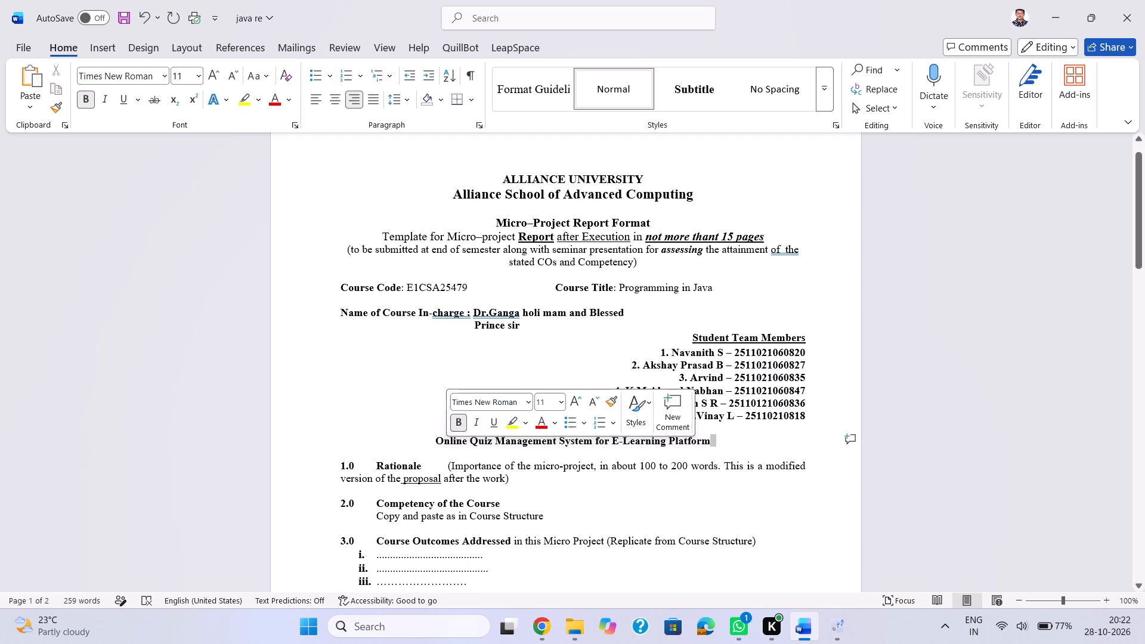
left_click(393, 419)
left_click_drag(426, 442, 768, 438)
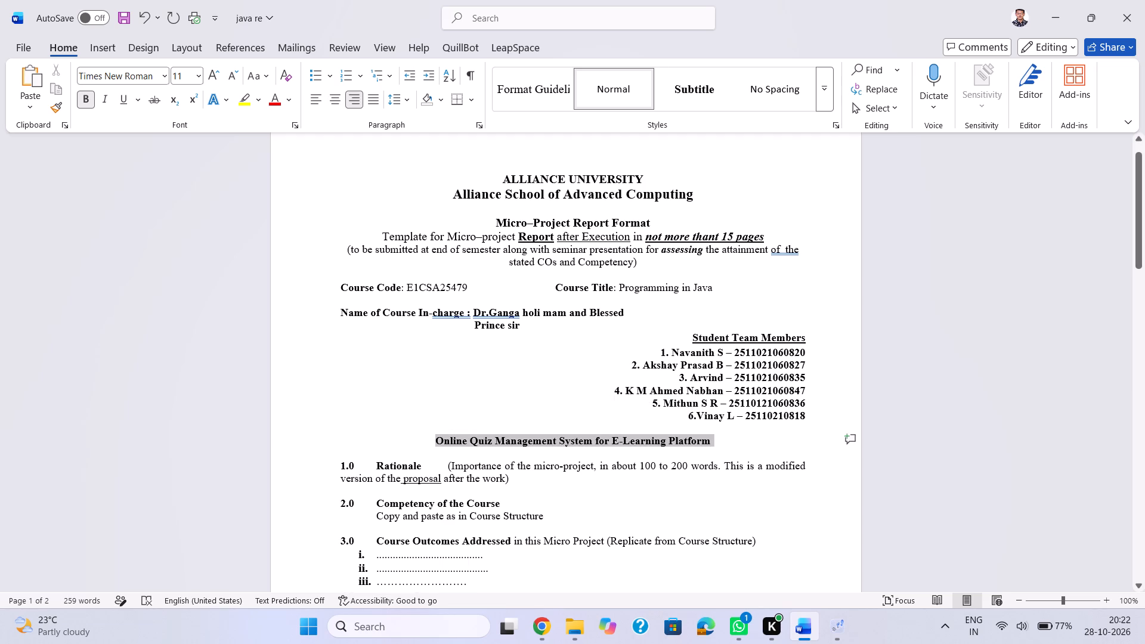
left_click_drag(768, 438, 768, 437)
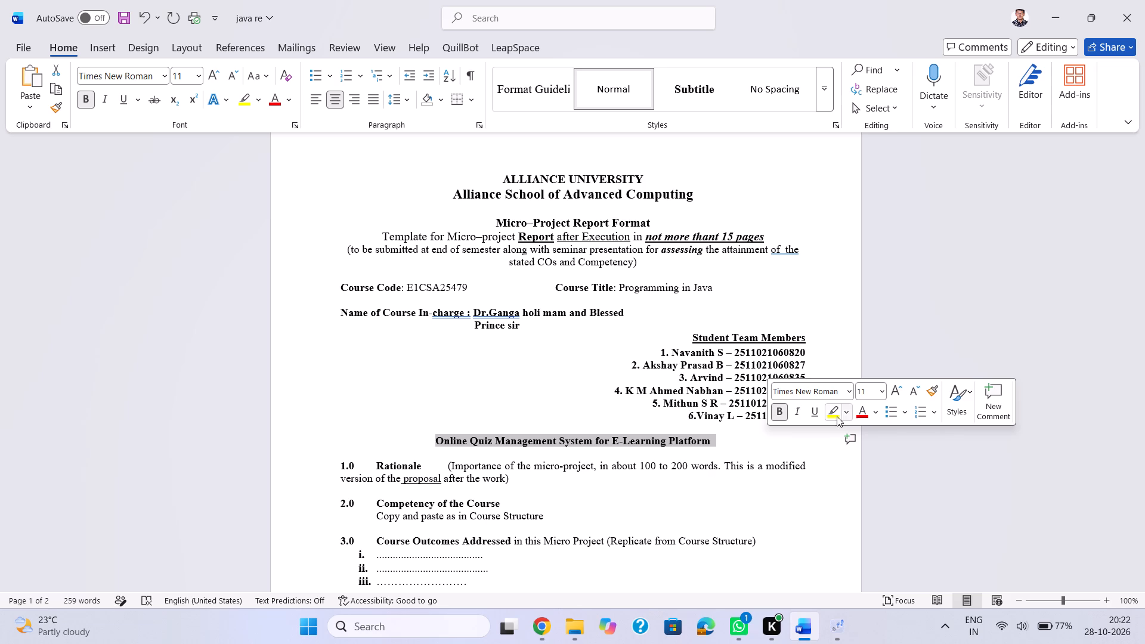
left_click(832, 414)
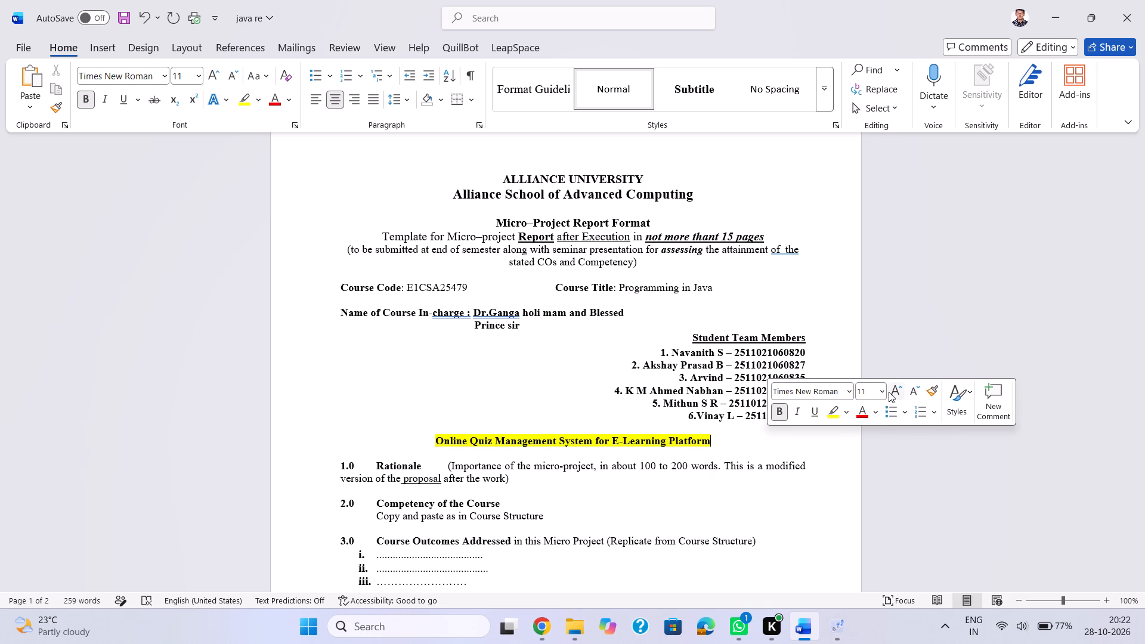
left_click(879, 392)
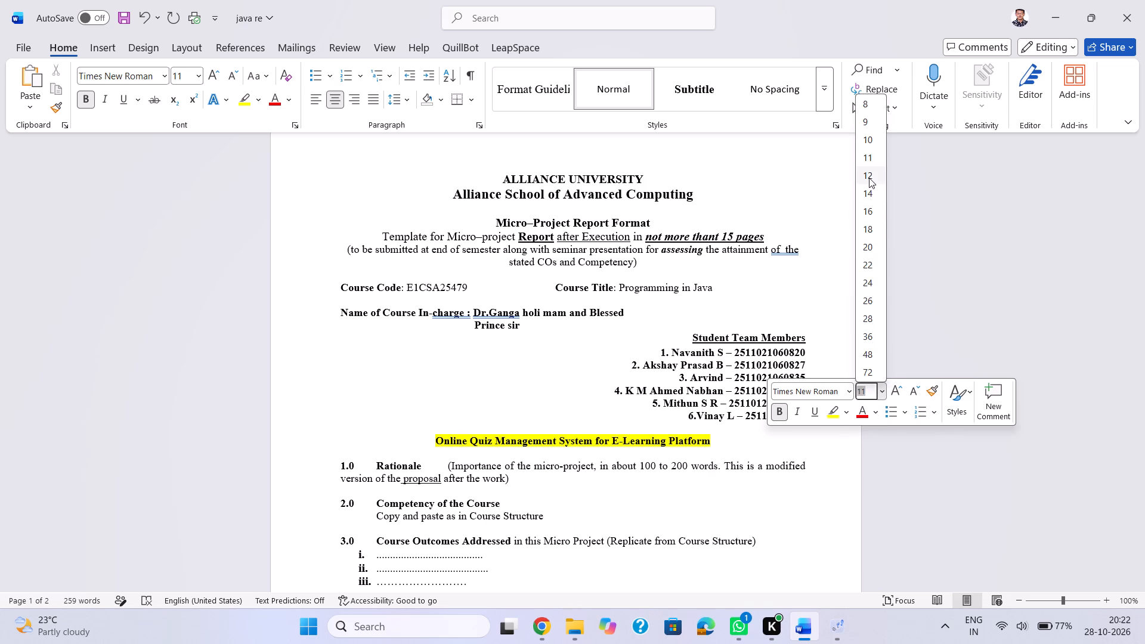
left_click(868, 177)
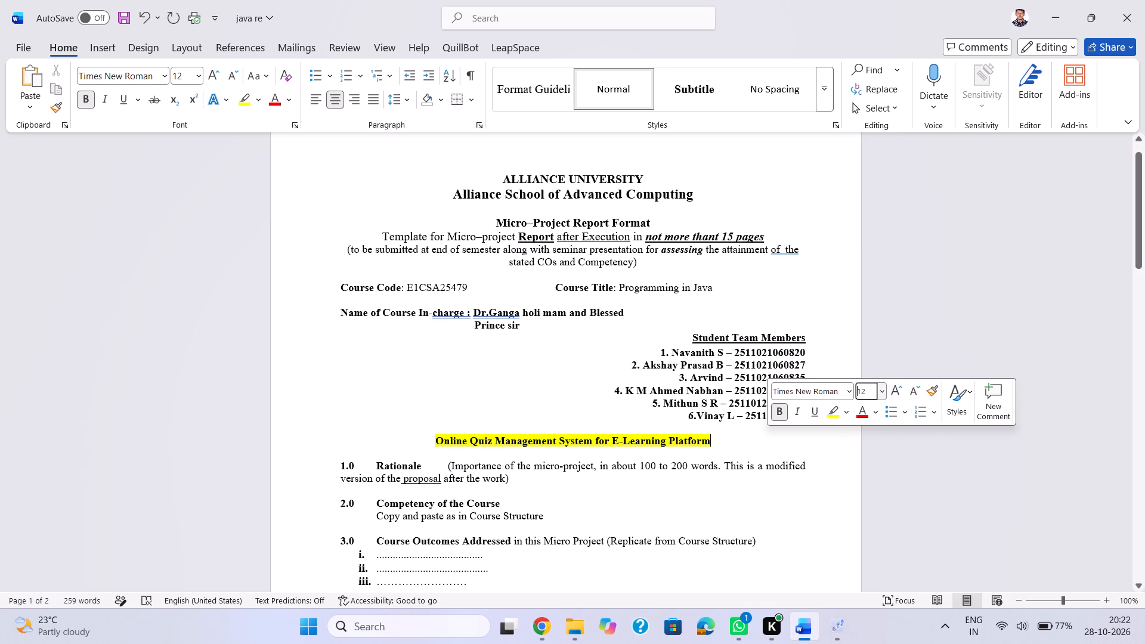
left_click(577, 366)
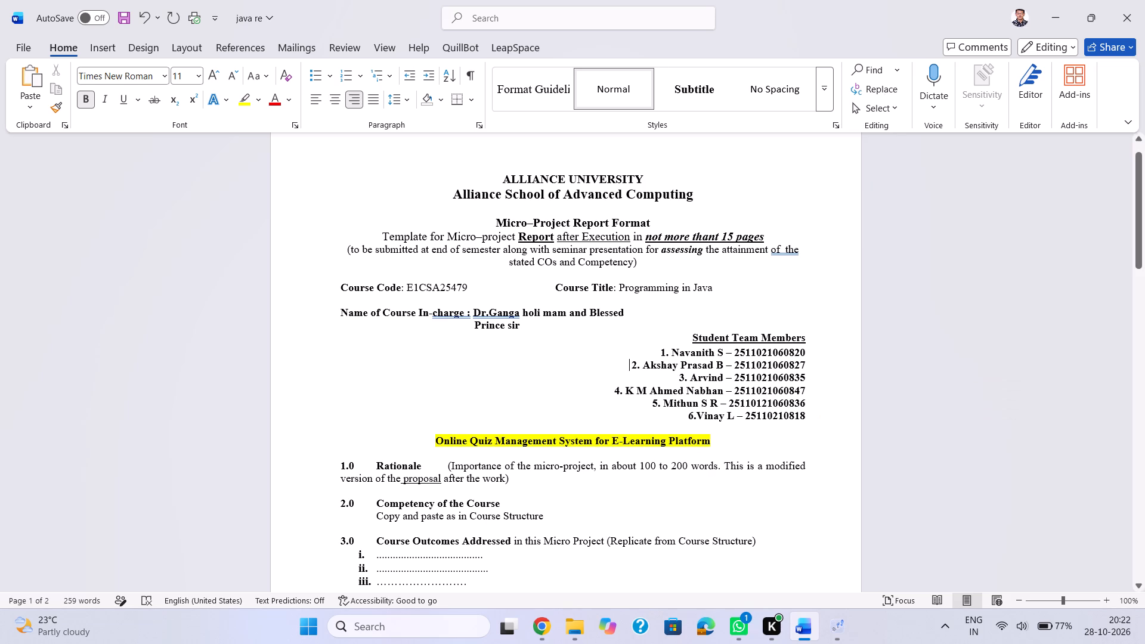
Delete the bracketed placeholder text after the 1.0 Rationale heading and start an unnumbered line beneath the heading.
left_click_drag(517, 484, 436, 470)
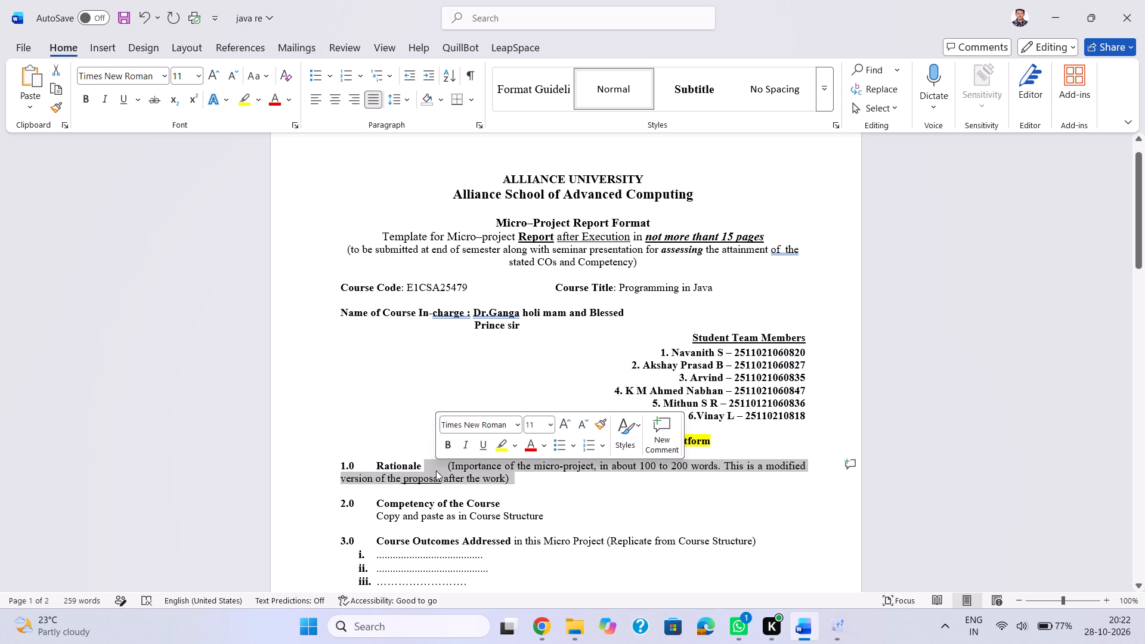
key("BackSpace")
key("Return")
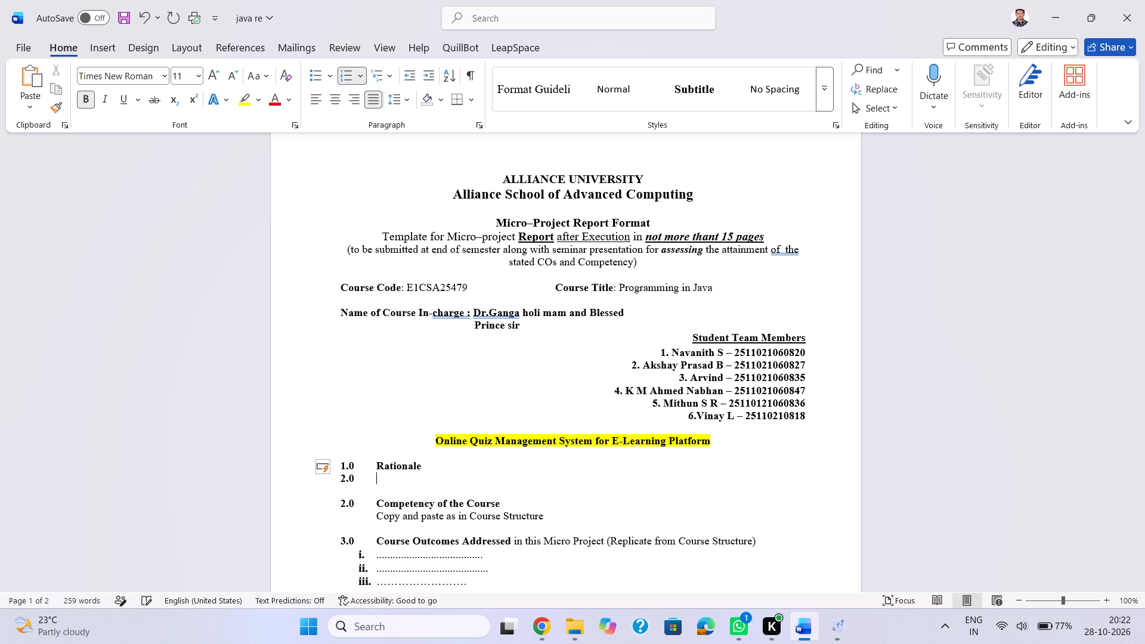
key("BackSpace")
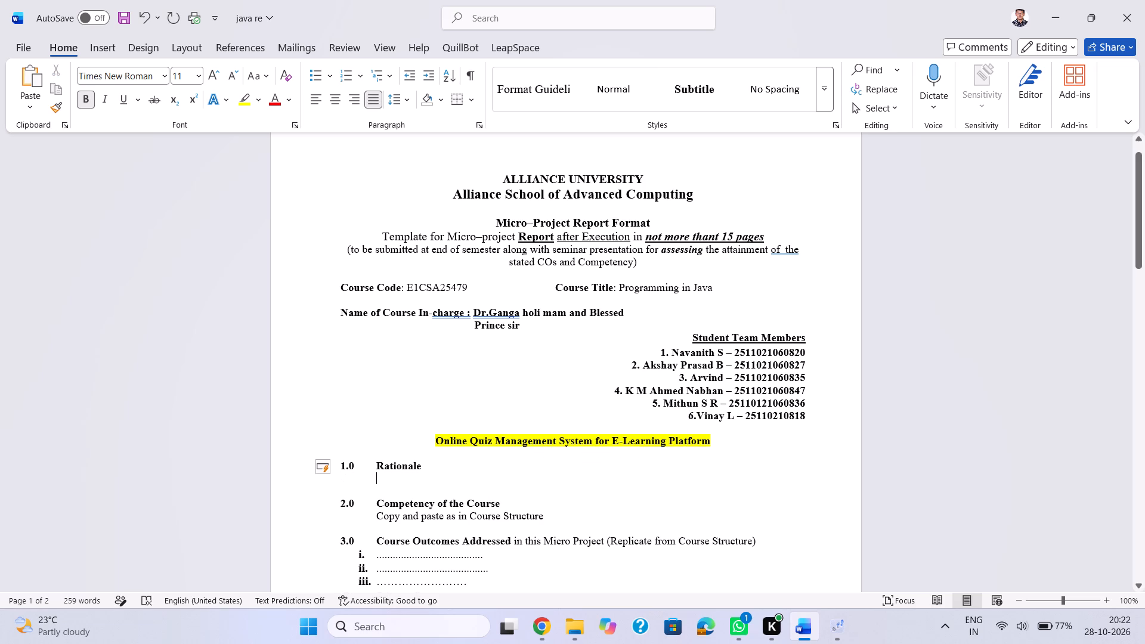
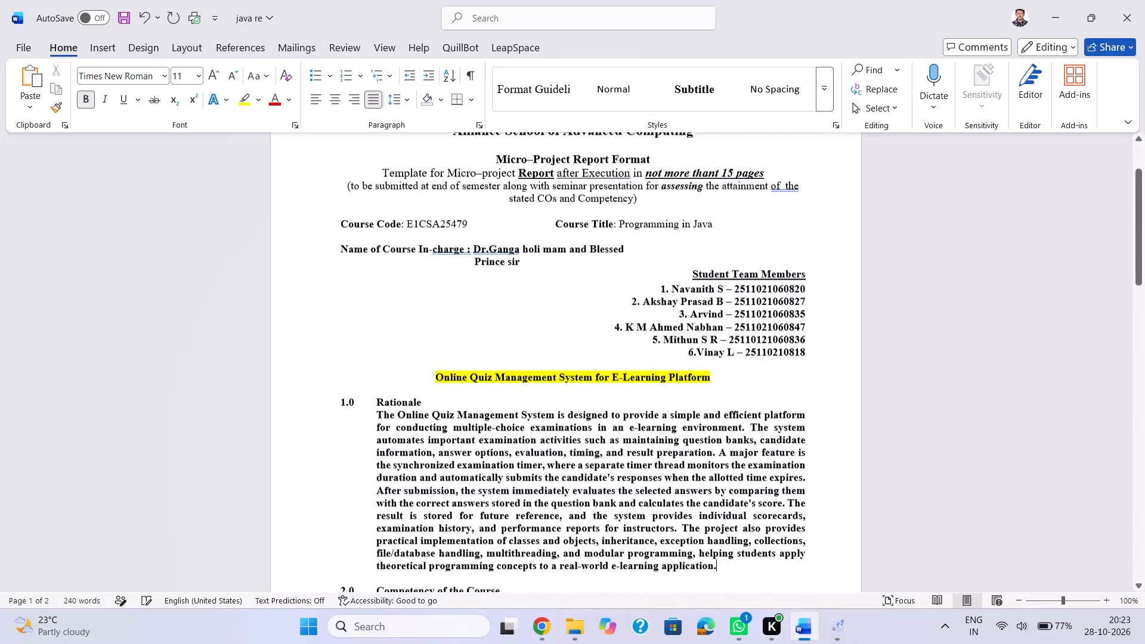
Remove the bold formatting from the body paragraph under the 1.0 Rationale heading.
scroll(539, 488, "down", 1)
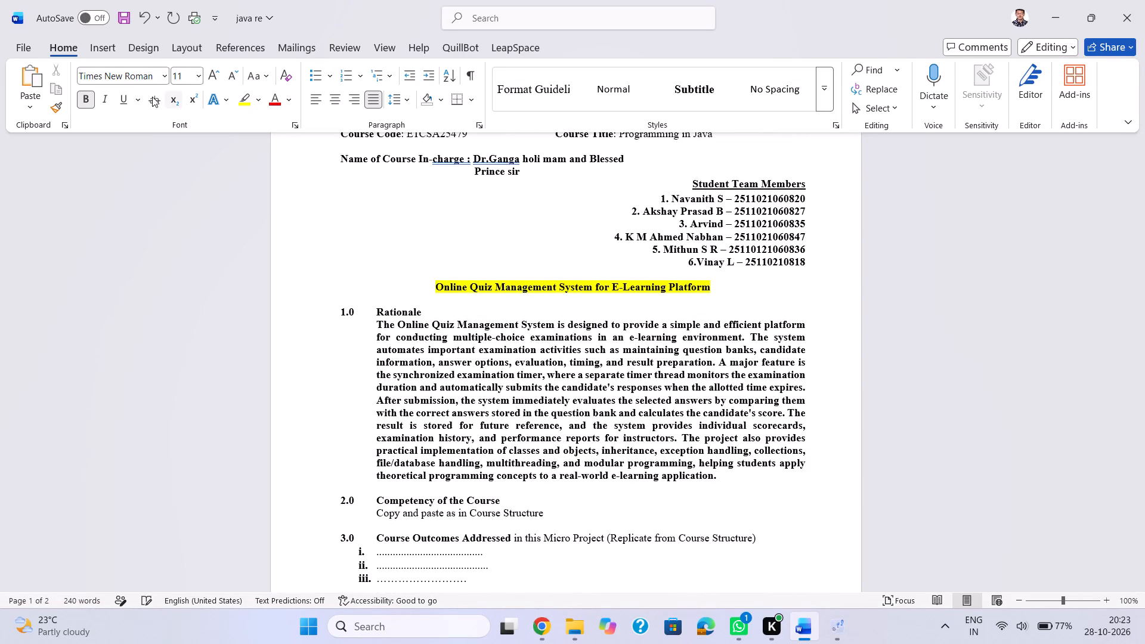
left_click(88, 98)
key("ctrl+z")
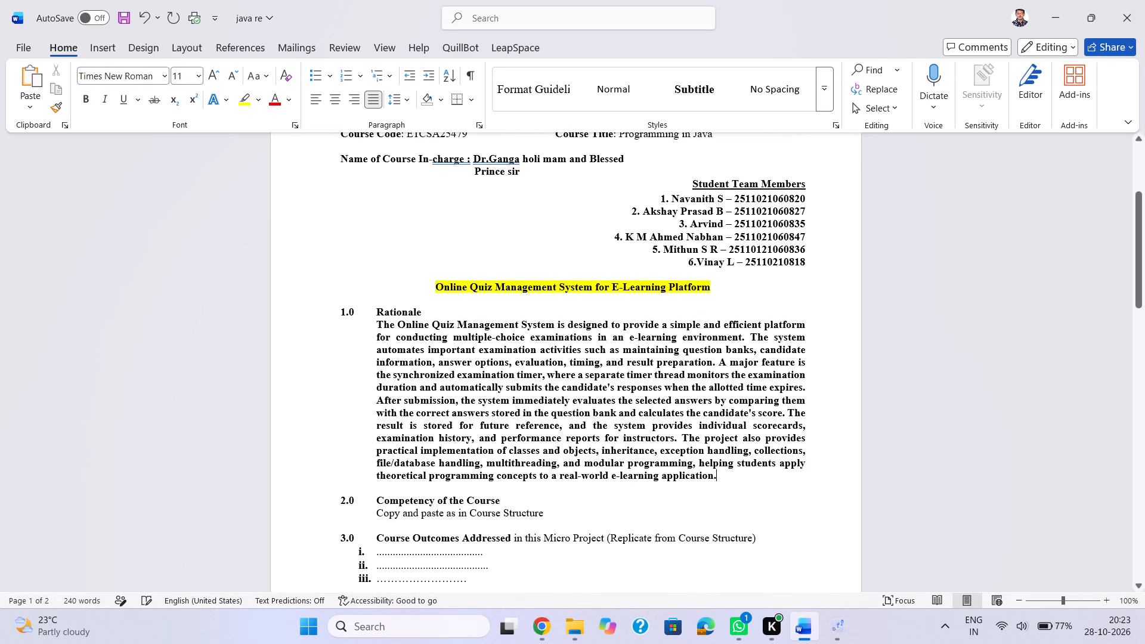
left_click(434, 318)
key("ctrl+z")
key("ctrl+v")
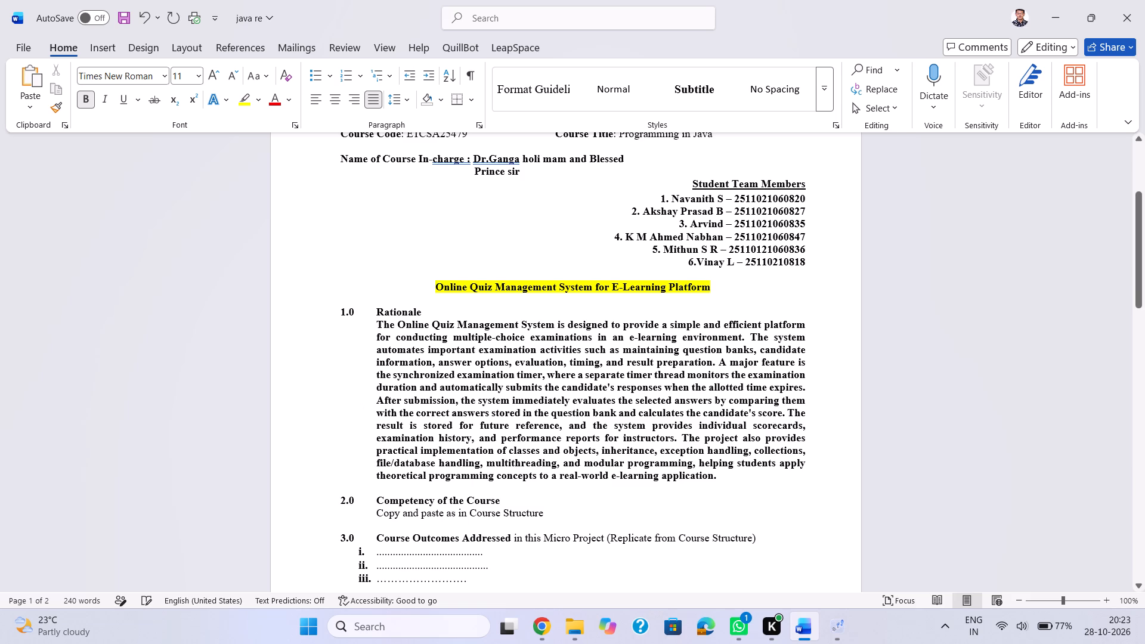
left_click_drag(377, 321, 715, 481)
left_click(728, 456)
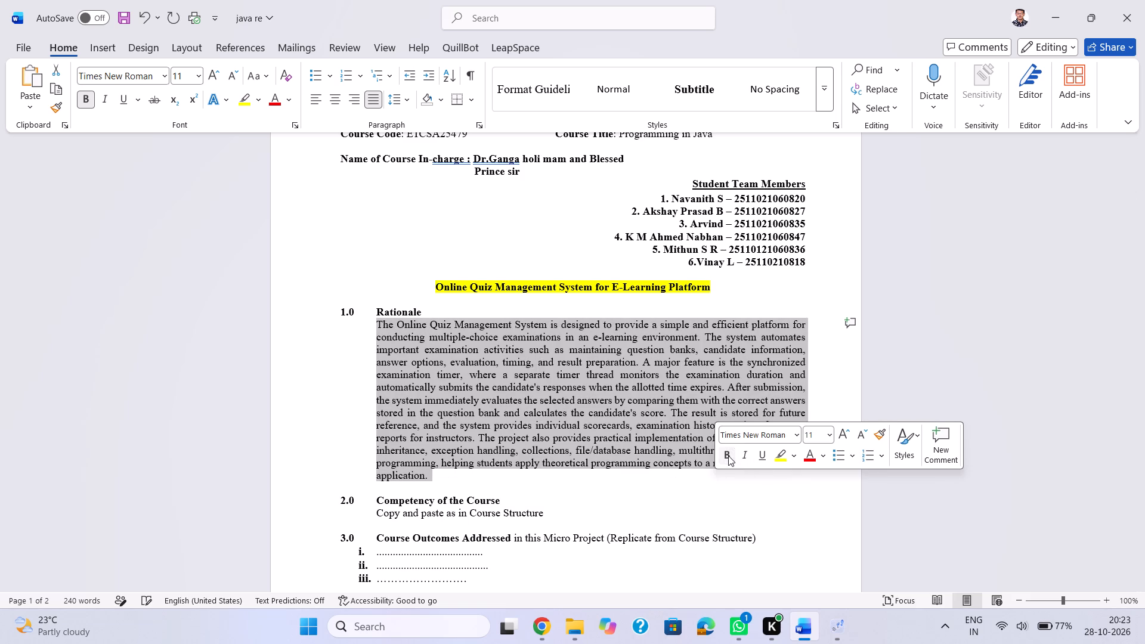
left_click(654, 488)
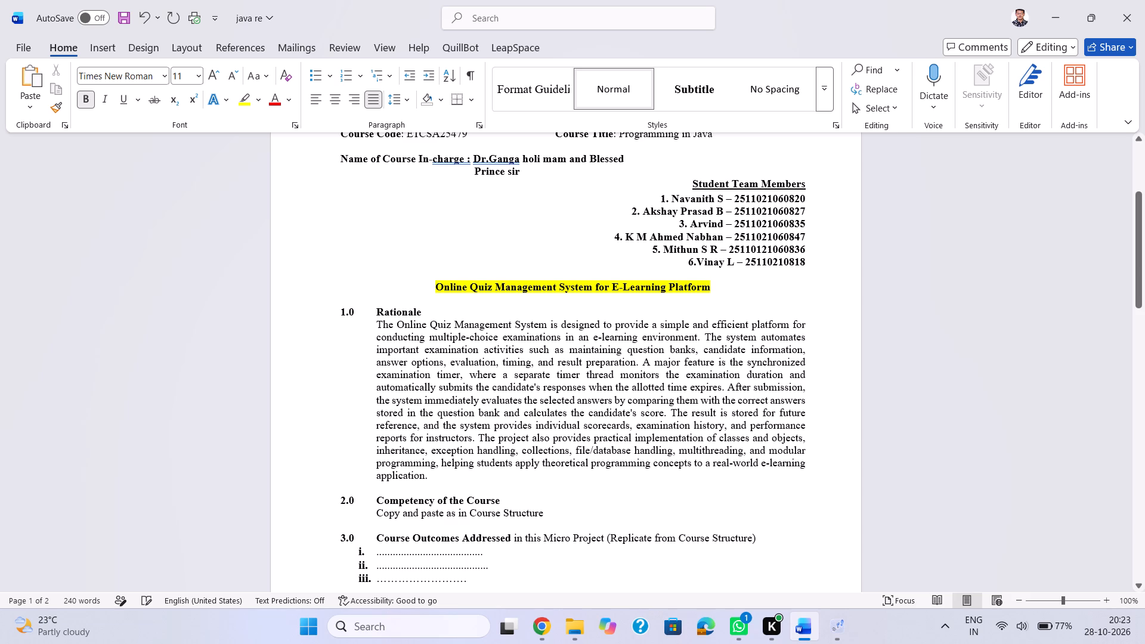
Delete the body paragraph under 1.0 Rationale and leave one unnumbered blank line beneath the heading.
left_click_drag(376, 323, 439, 501)
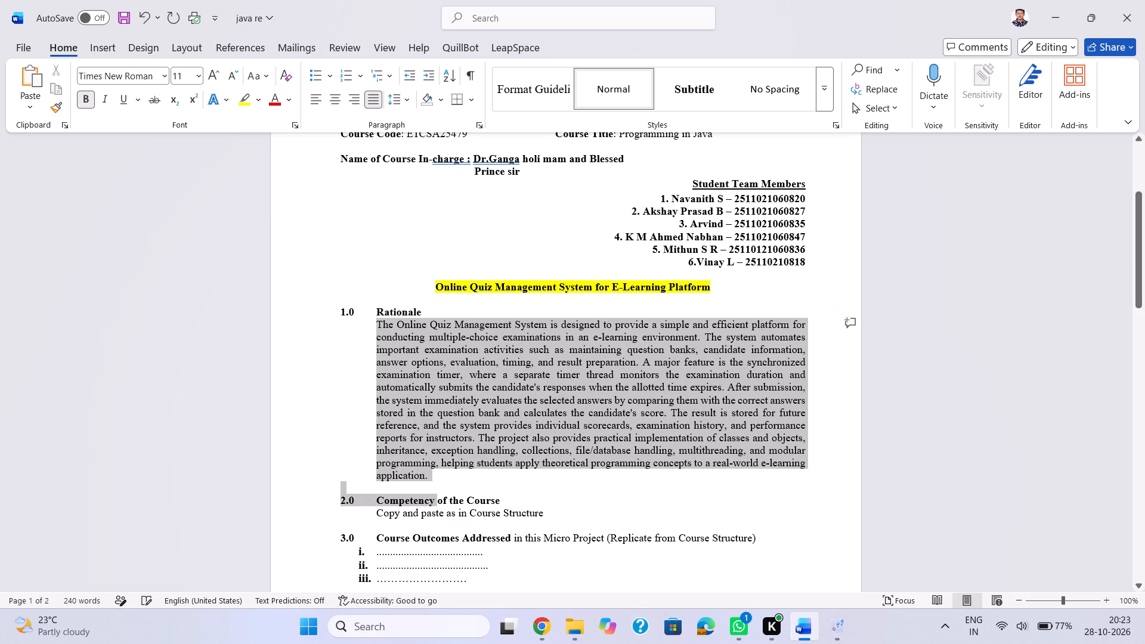
left_click_drag(439, 501, 438, 486)
key("BackSpace")
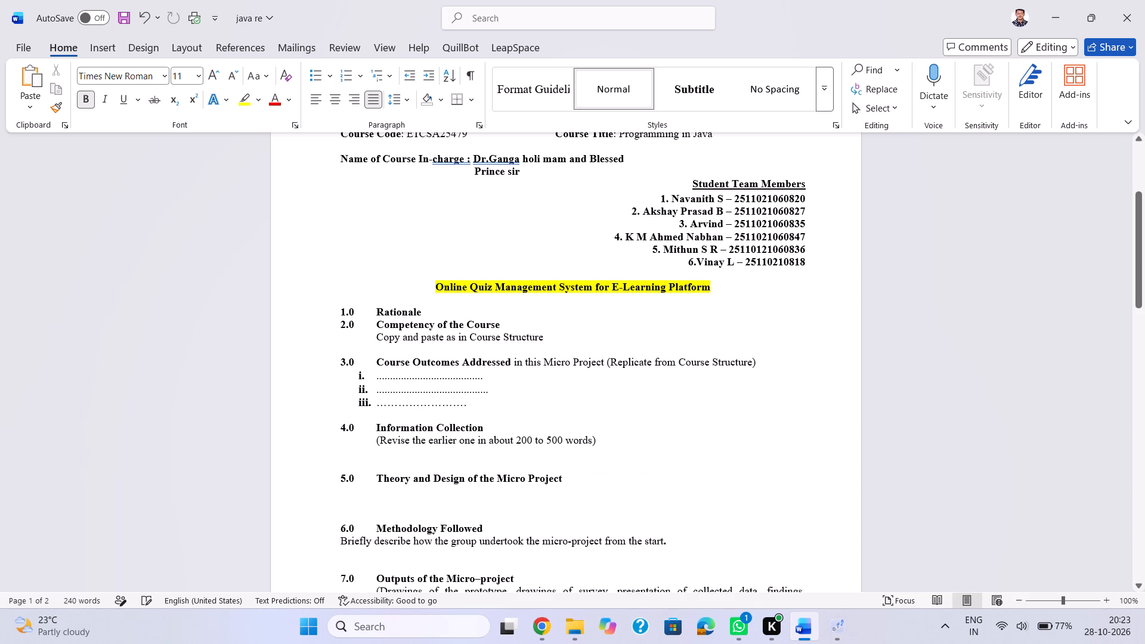
left_click(432, 311)
key("Return")
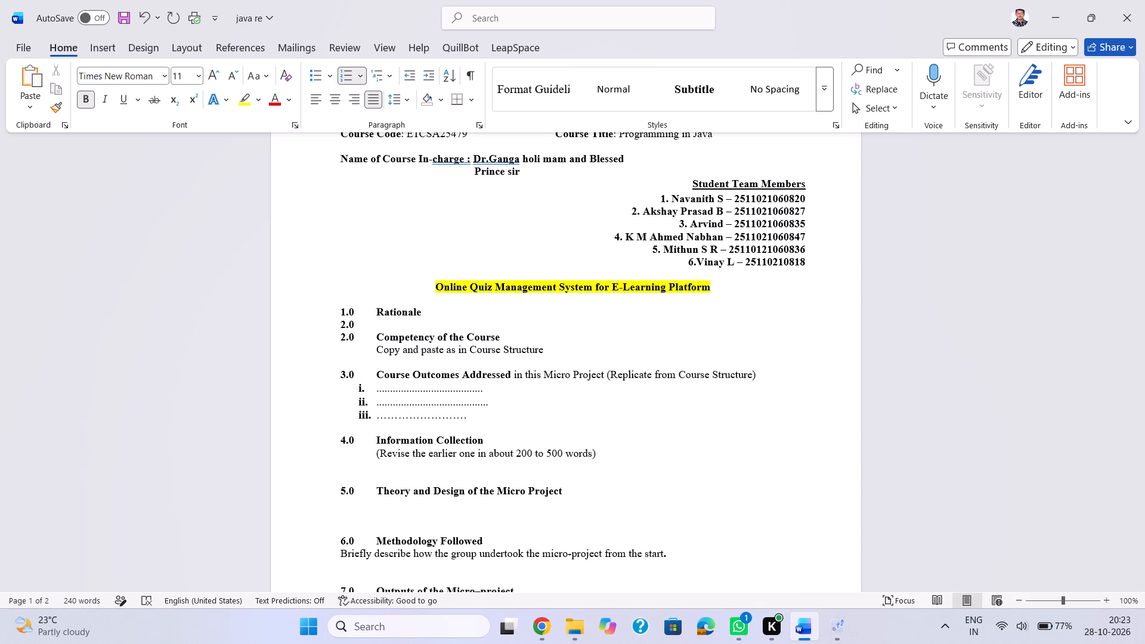
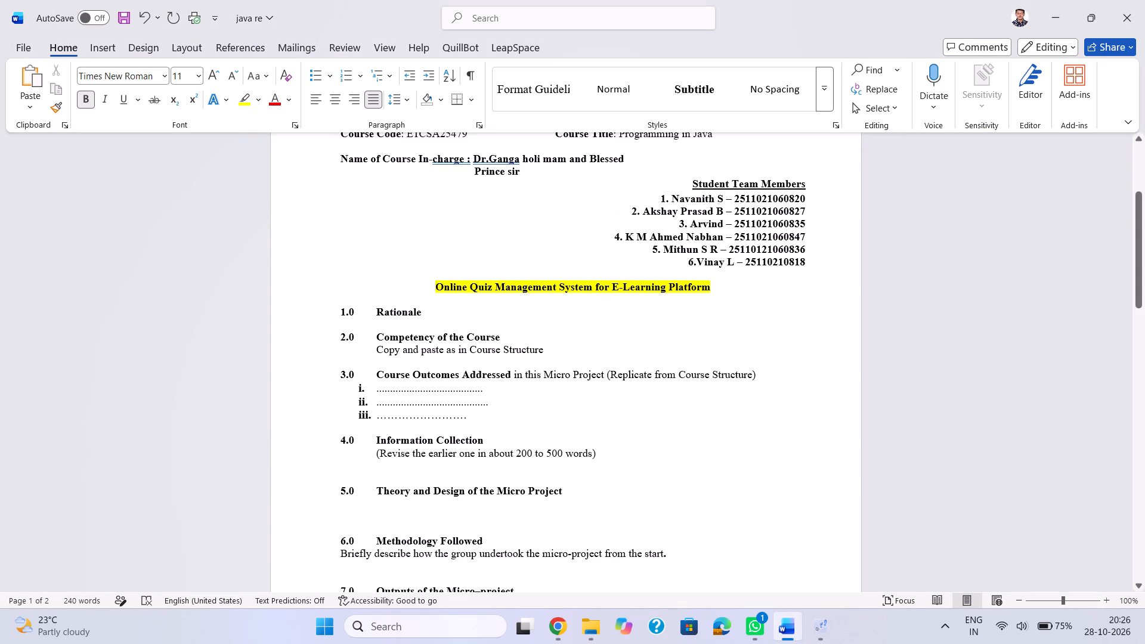
key("Return")
key("ctrl+v")
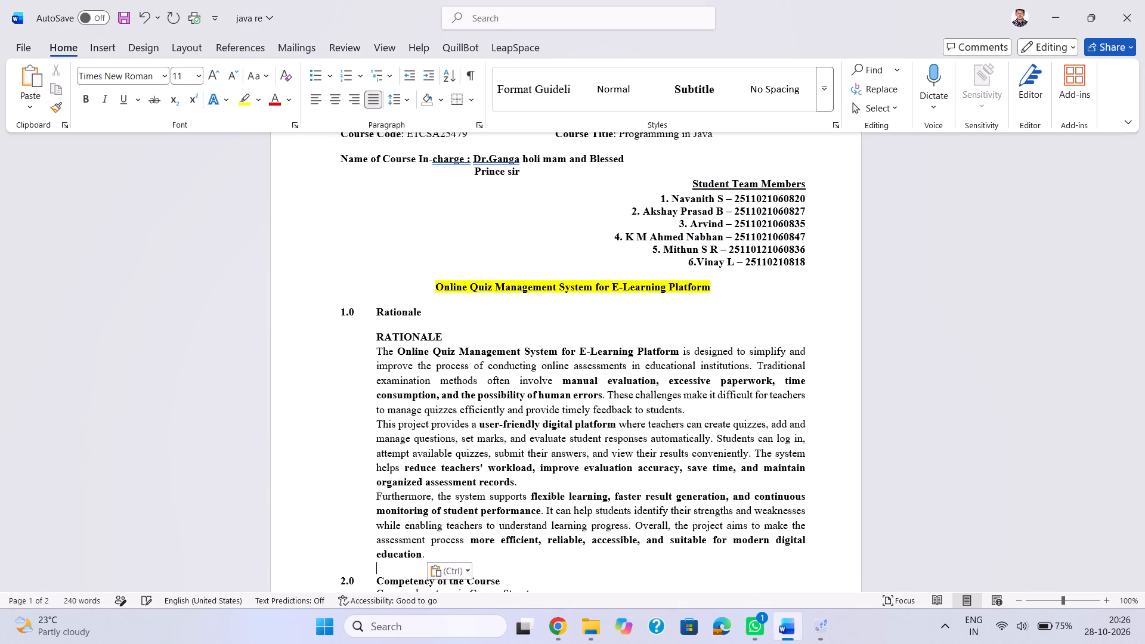
Delete the duplicate "RATIONALE" title and the extra blank line above the pasted rationale text.
left_click(444, 332)
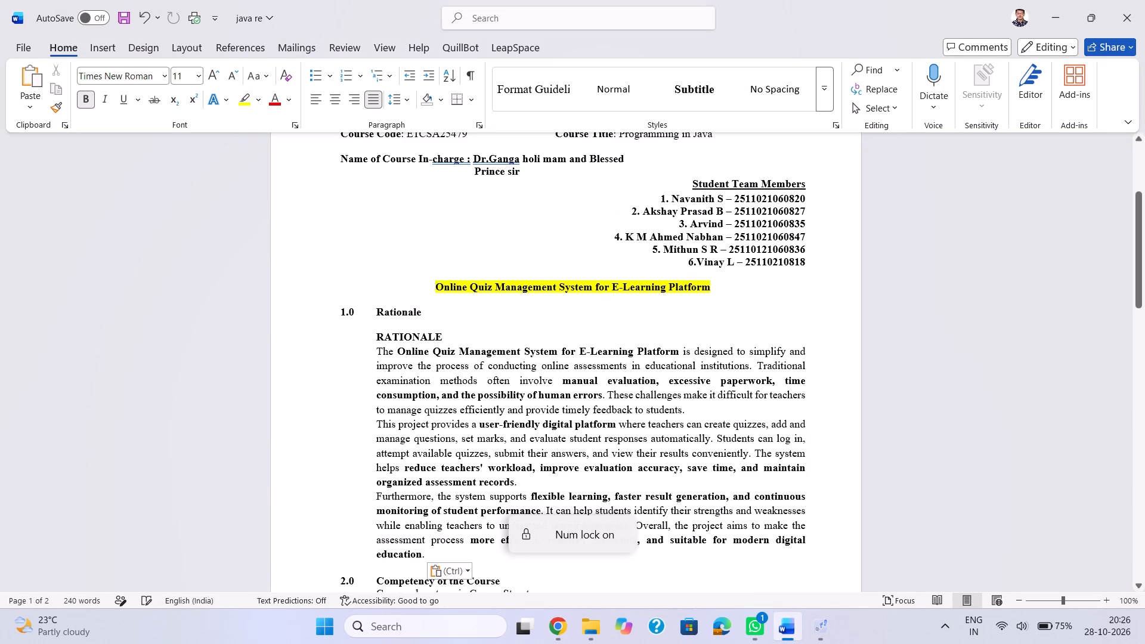
key("BackSpace")
key("BackSpace")
key("BackSpace")
key("BackSpace")
key("BackSpace")
key("BackSpace")
key("BackSpace")
key("BackSpace")
key("BackSpace")
key("BackSpace")
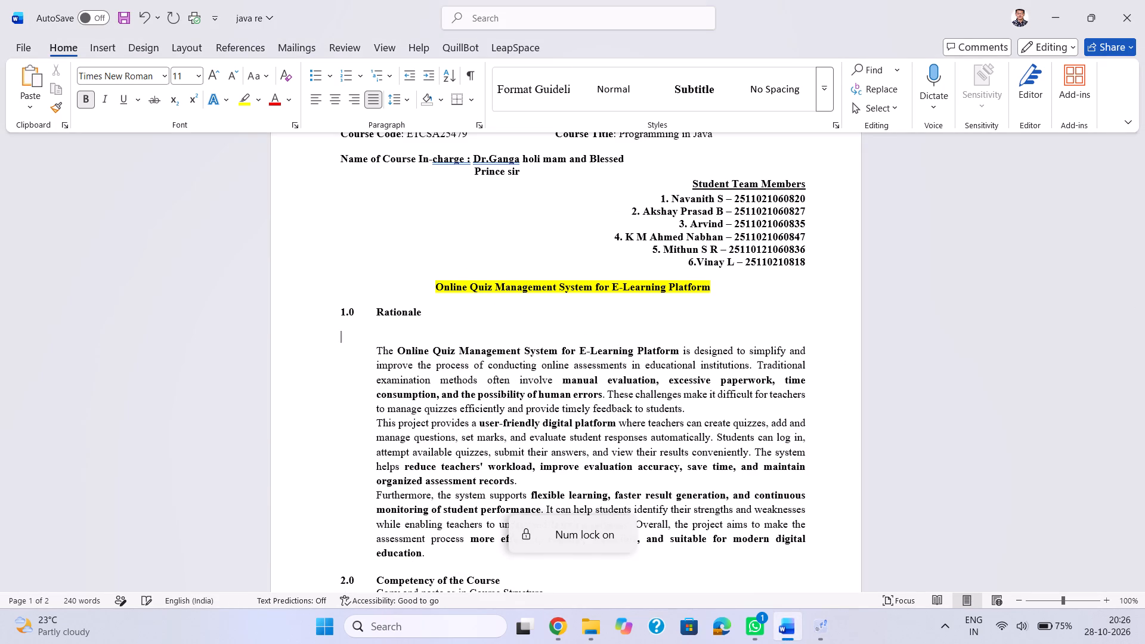
key("BackSpace")
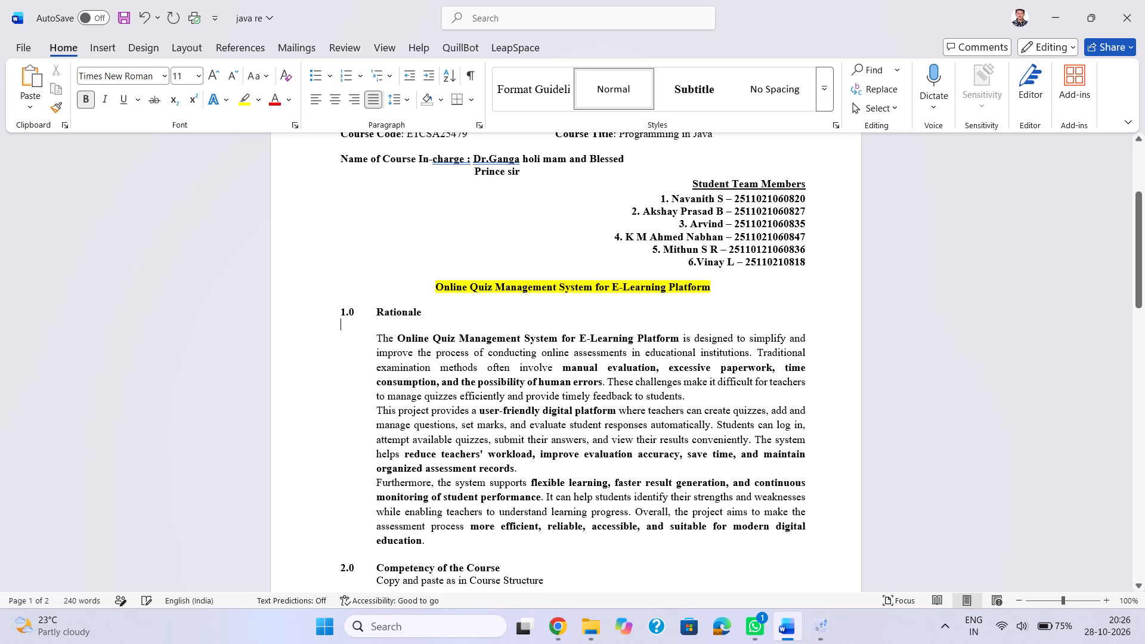
Separate the three rationale paragraphs by inserting a blank line after the first and second ones.
left_click(688, 397)
key("Return")
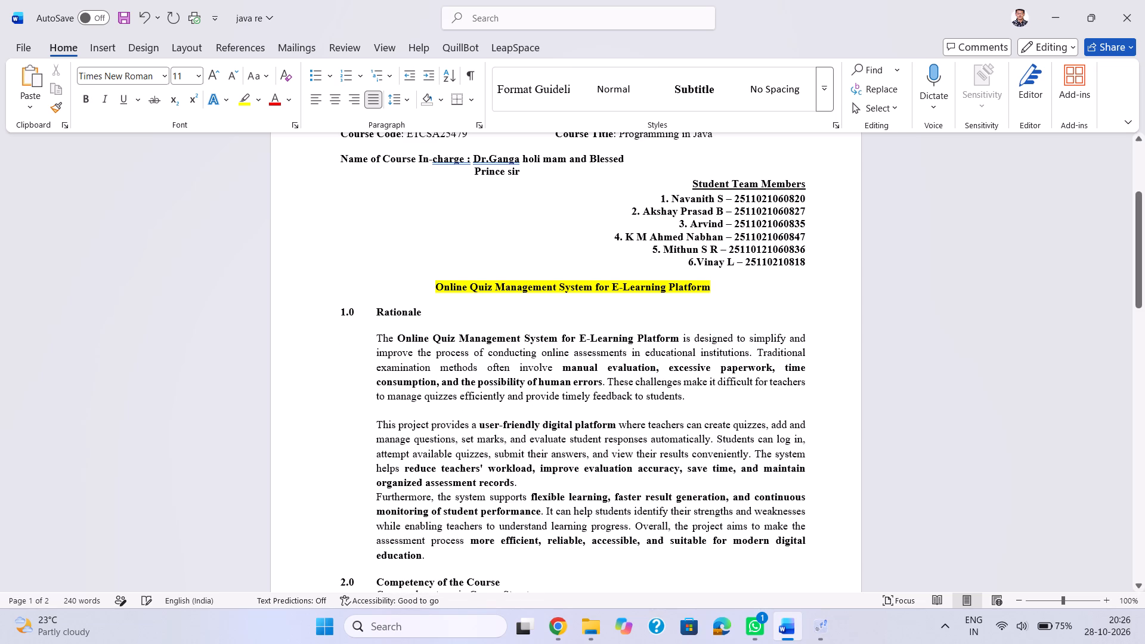
left_click(536, 482)
key("Return")
Delete the placeholder text "Copy and paste as in Course Structure" under 2.0 Competency of the Course.
scroll(536, 482, "down", 1)
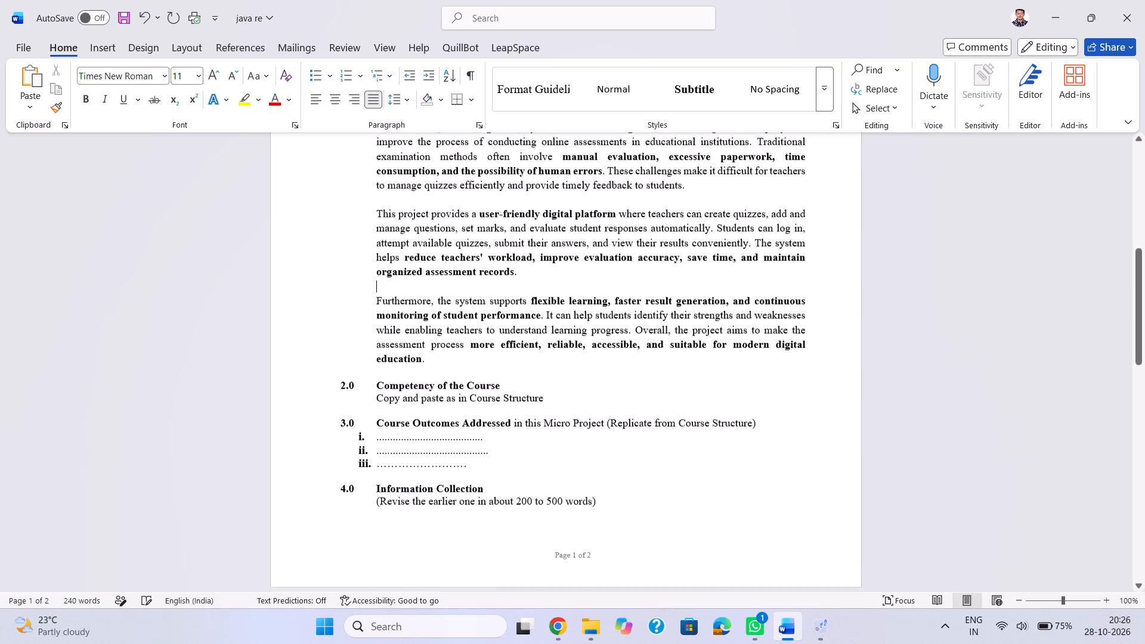
left_click(542, 388)
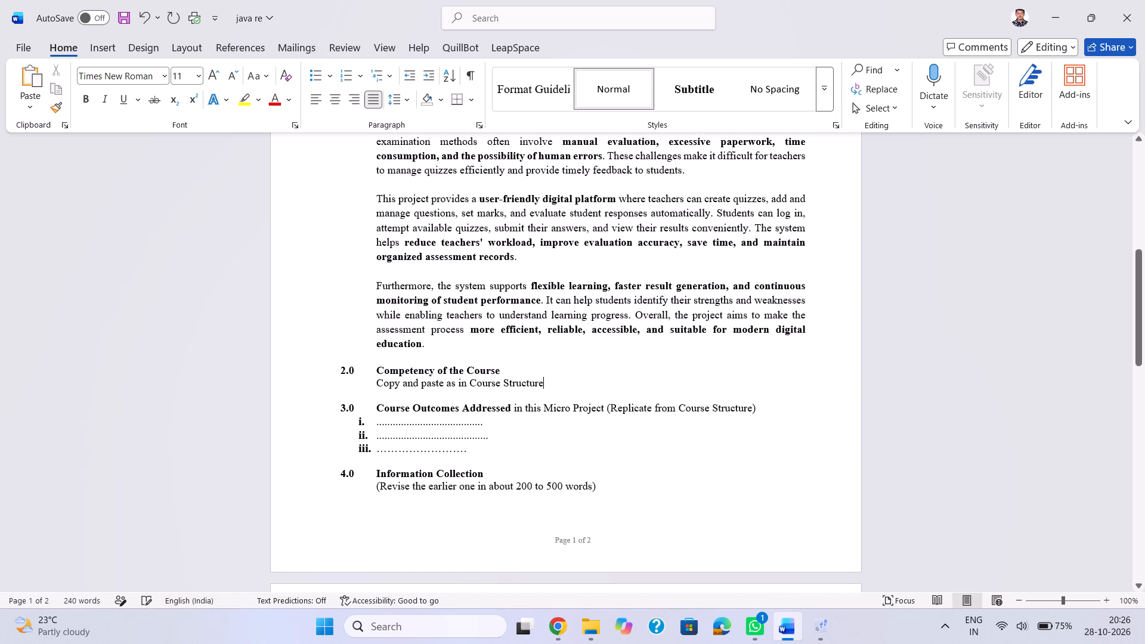
key("BackSpace")
key("BackSpace")
key("BackSpace")
key("BackSpace")
key("BackSpace")
key("BackSpace")
key("BackSpace")
key("BackSpace")
key("BackSpace")
key("BackSpace")
key("BackSpace")
key("BackSpace")
key("BackSpace")
key("BackSpace")
key("BackSpace")
key("BackSpace")
key("BackSpace")
key("BackSpace")
key("BackSpace")
key("BackSpace")
key("BackSpace")
key("BackSpace")
key("BackSpace")
key("BackSpace")
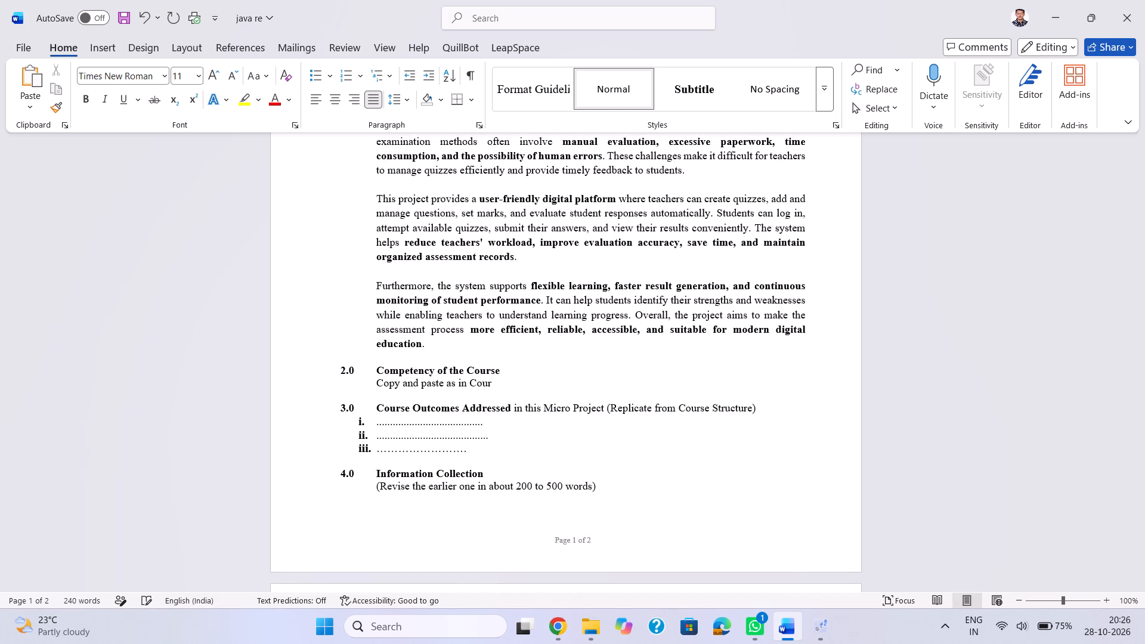
key("BackSpace")
key("BackSpace")
key("BackSpace")
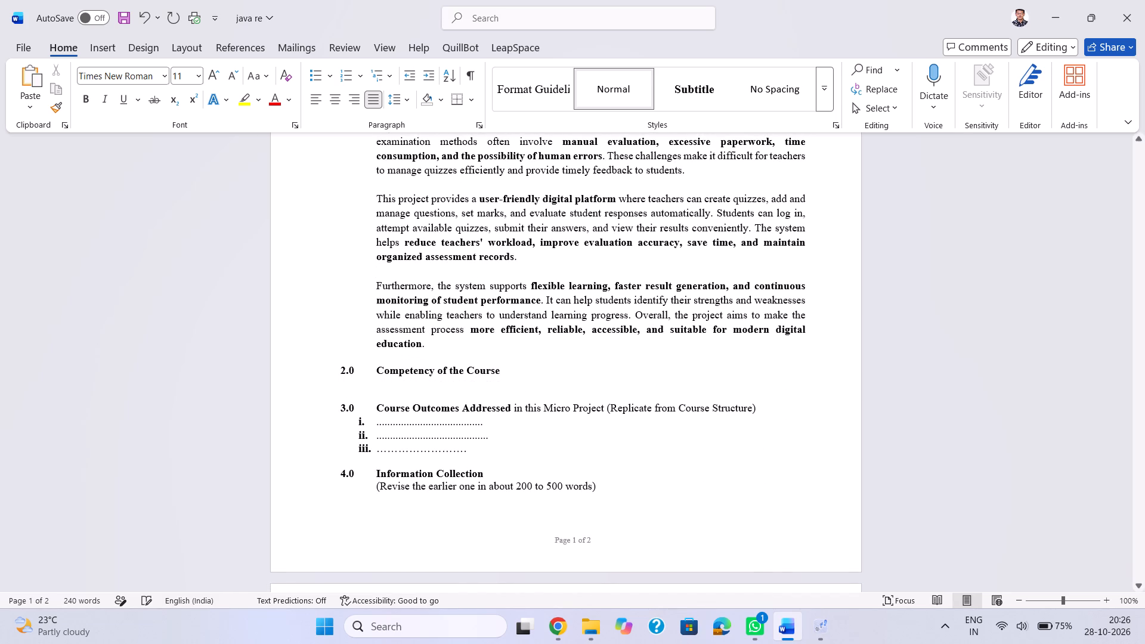
Switch to WhatsApp.
left_click(749, 618)
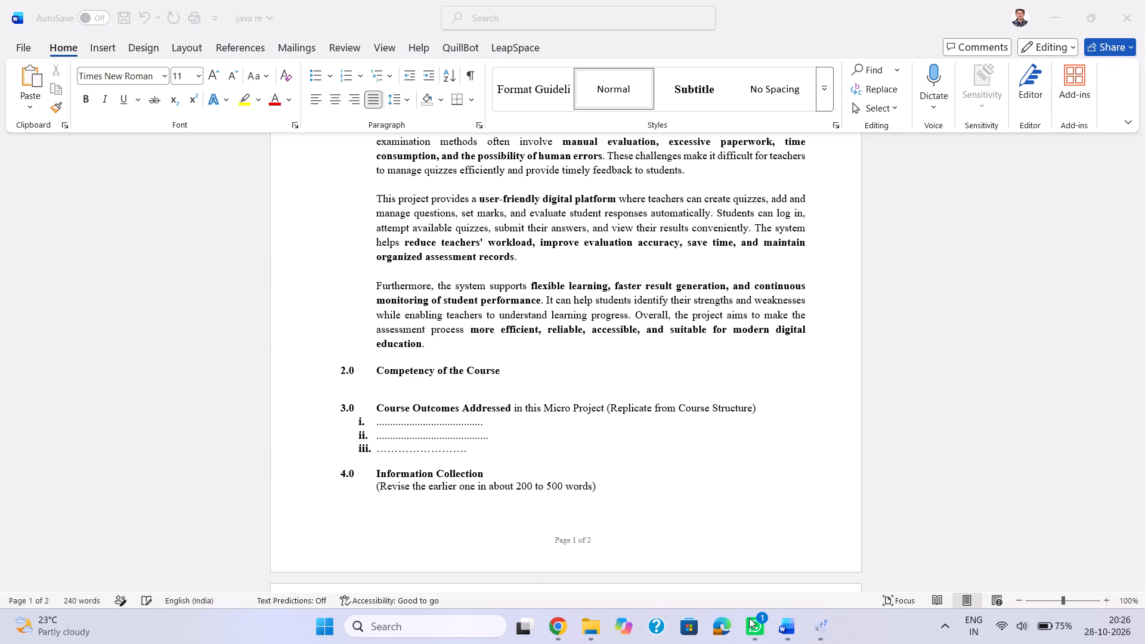
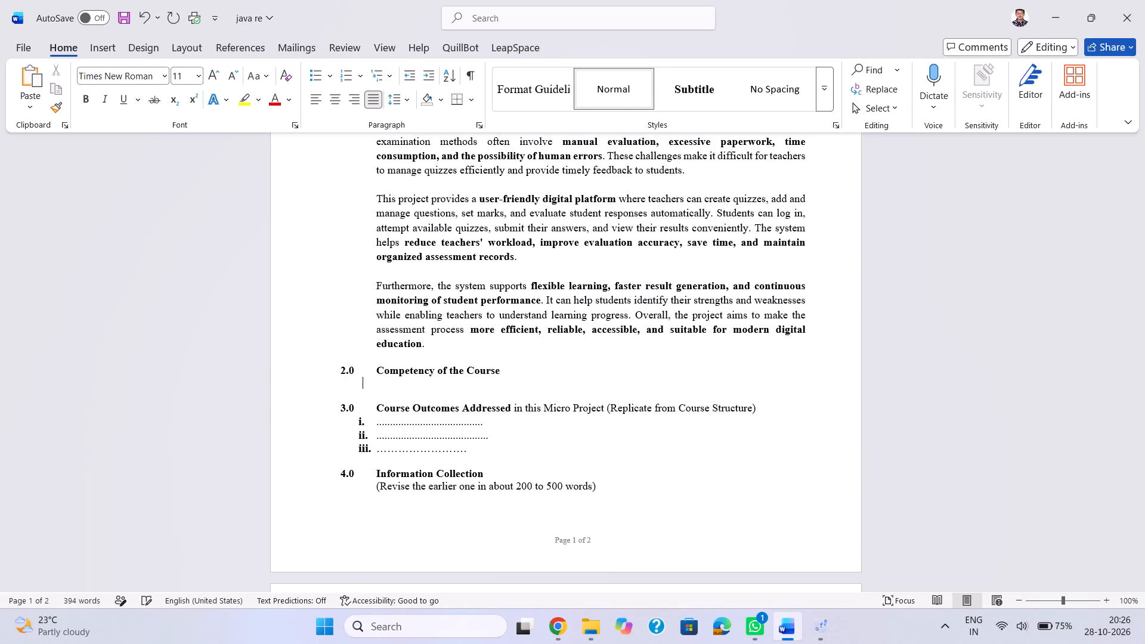
Undo the deletion of the placeholder under 2.0 Competency of the Course and the blank lines added between the rationale paragraphs.
key("ctrl+z")
key("ctrl+z")
key("ctrl+z")
key("ctrl+z")
key("ctrl+z")
key("ctrl+z")
key("ctrl+z")
key("ctrl+z")
key("ctrl+z")
key("ctrl+z")
key("ctrl+z")
key("ctrl+z")
key("ctrl+z")
key("ctrl+z")
key("ctrl+z")
key("ctrl+z")
key("ctrl+z")
key("ctrl+z")
key("ctrl+z")
key("ctrl+z")
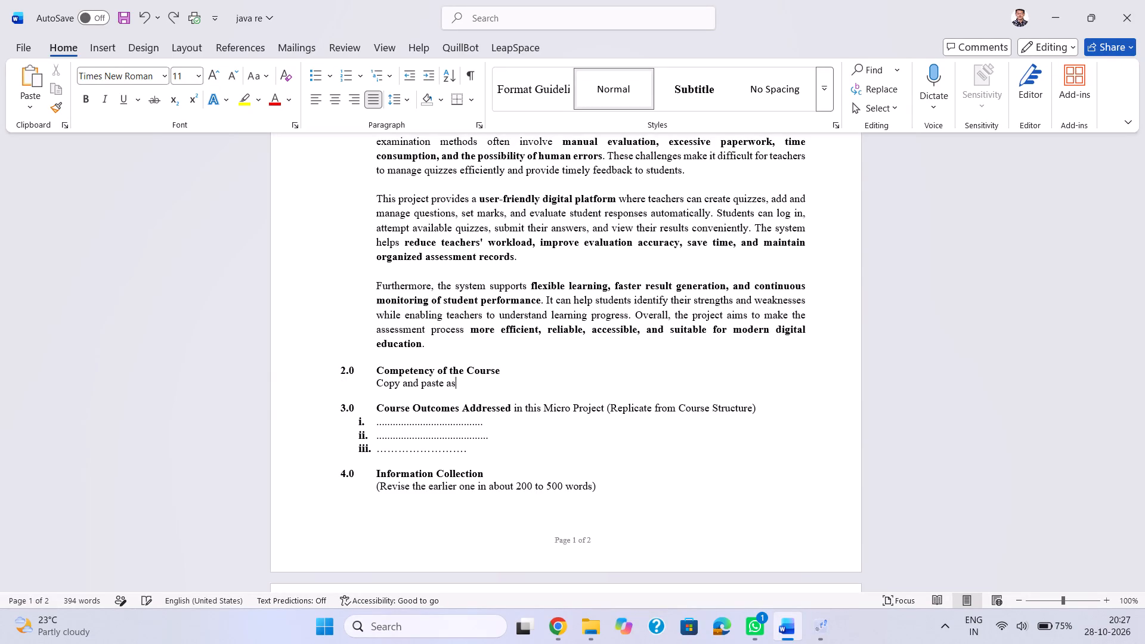
key("ctrl+z")
key("ctrl+z")
key("ctrl+z")
key("ctrl+z")
key("ctrl+z")
key("ctrl+z")
key("ctrl+z")
key("ctrl+z")
key("ctrl+z")
key("ctrl+z")
key("ctrl+z")
key("ctrl+z")
key("ctrl+z")
key("ctrl+z")
key("ctrl+z")
key("ctrl+z")
key("ctrl+z")
key("ctrl+z")
key("ctrl+z")
key("ctrl+z")
key("ctrl+z")
key("ctrl+z")
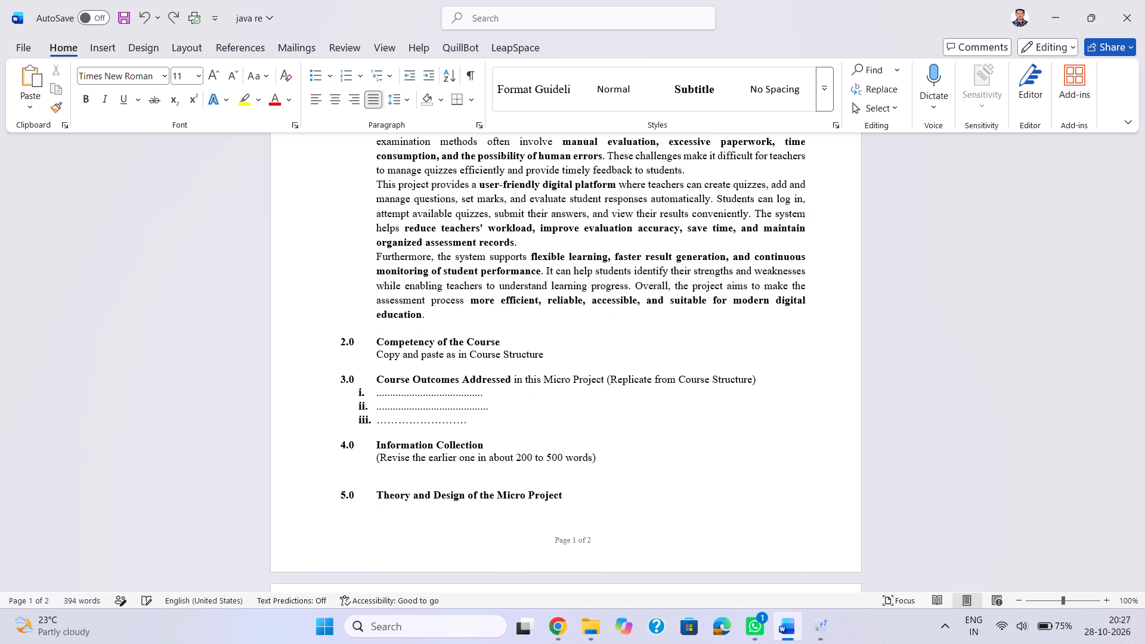
Delete the placeholder text "Copy and paste as in Course Structure" under the 2.0 Competency of the Course heading.
left_click(567, 352)
key("BackSpace")
key("BackSpace")
key("BackSpace")
key("BackSpace")
key("BackSpace")
key("BackSpace")
key("BackSpace")
key("BackSpace")
key("BackSpace")
key("BackSpace")
key("BackSpace")
key("BackSpace")
key("BackSpace")
key("BackSpace")
key("BackSpace")
key("BackSpace")
key("BackSpace")
key("BackSpace")
key("BackSpace")
key("BackSpace")
key("BackSpace")
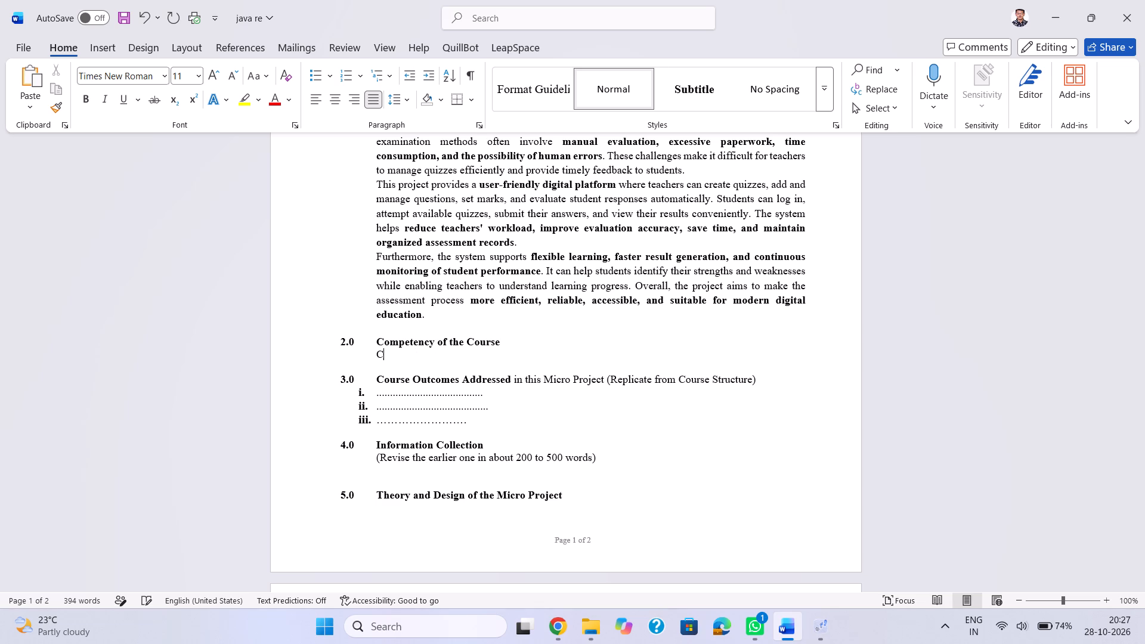
key("BackSpace")
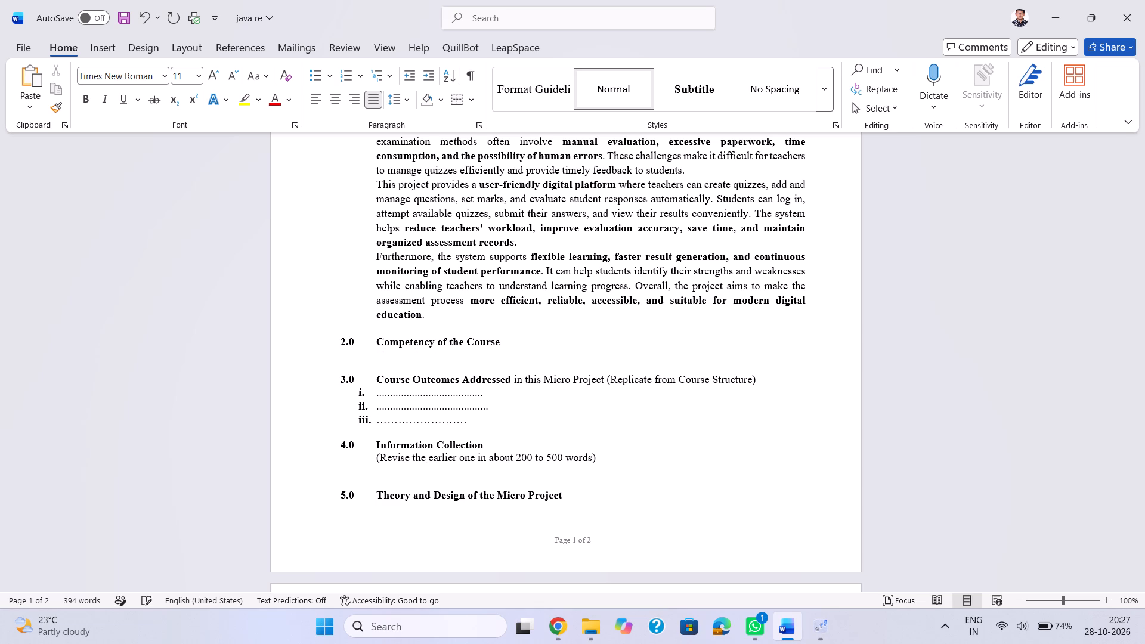
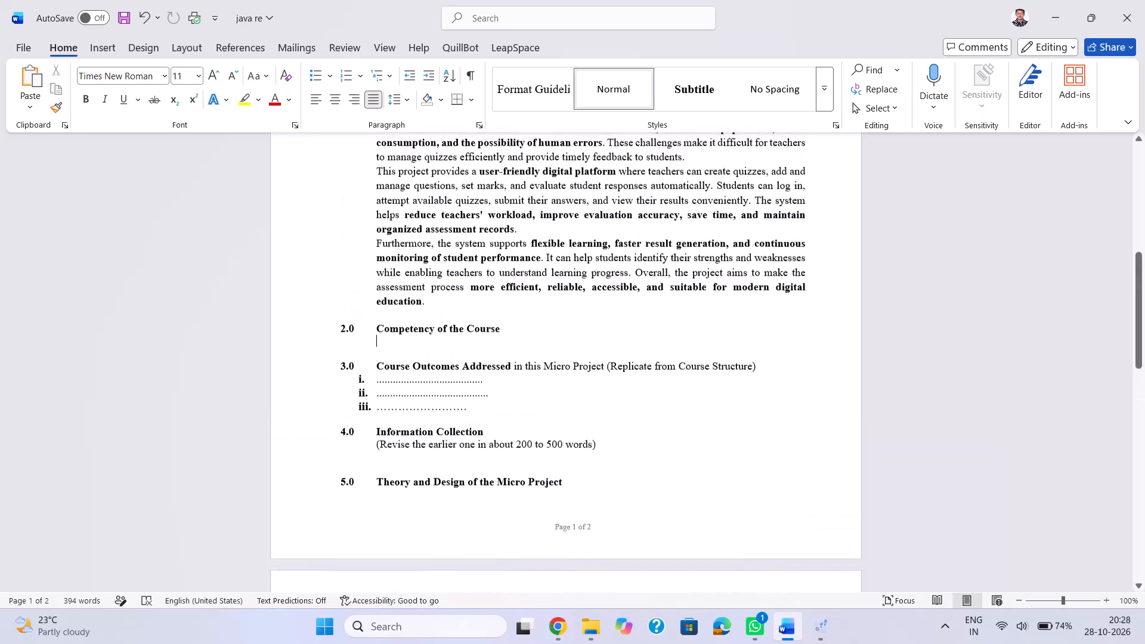
Look through the whole report, from the title block and rationale to the unfilled sections down to 10.0 References.
scroll(567, 352, "right", 1)
scroll(567, 352, "left", 1)
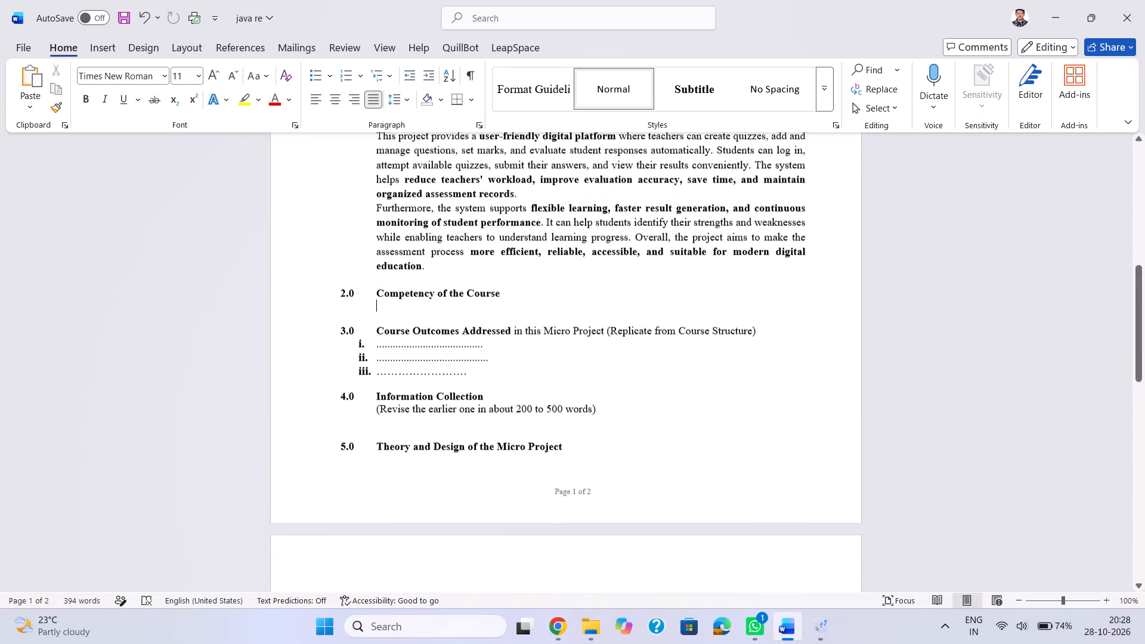
scroll(567, 352, "left", 1)
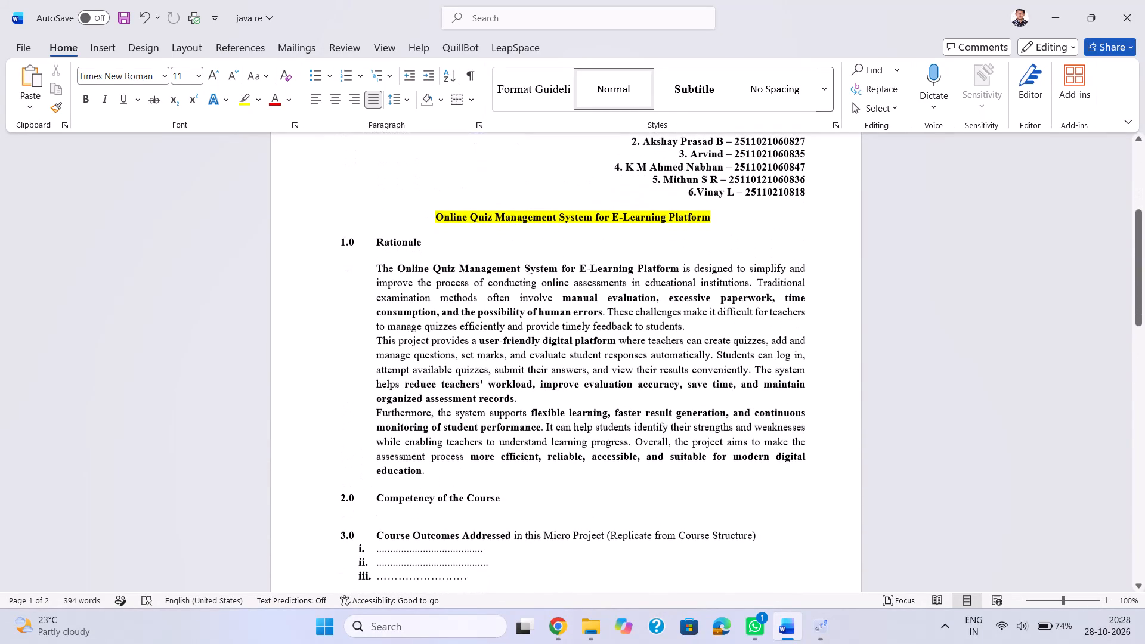
scroll(567, 352, "down", 1)
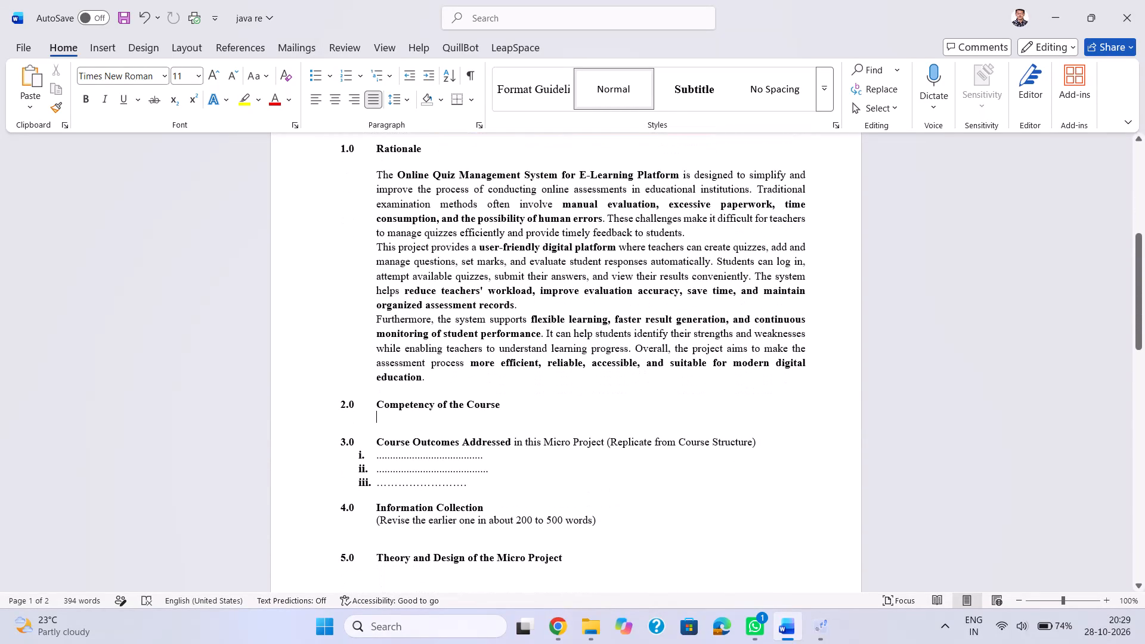
scroll(567, 352, "down", 1)
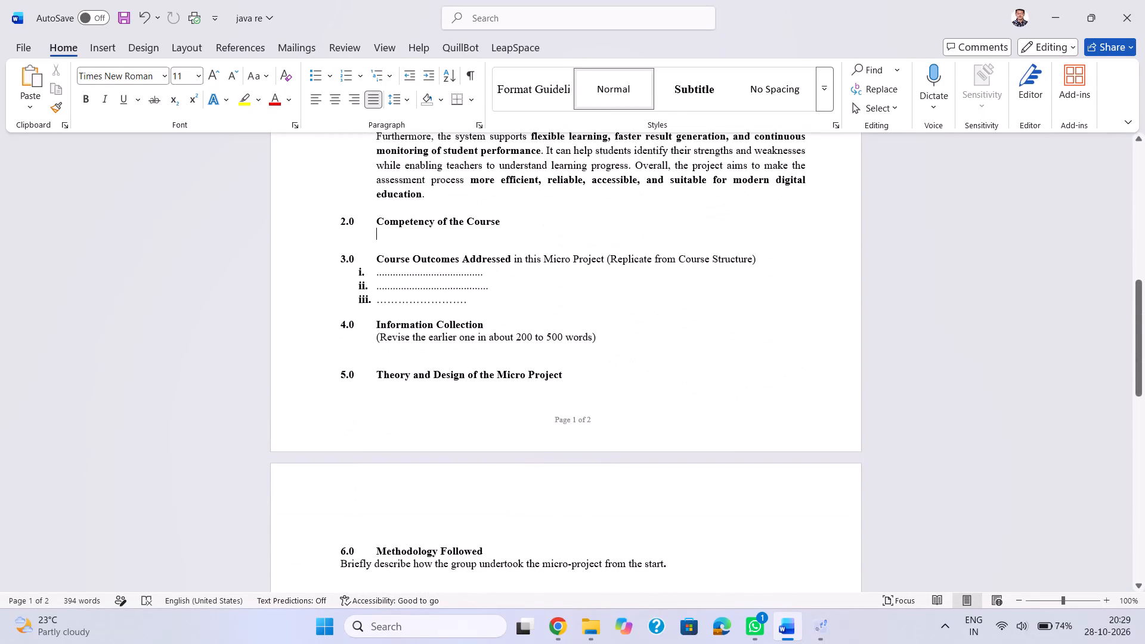
scroll(602, 405, "down", 2)
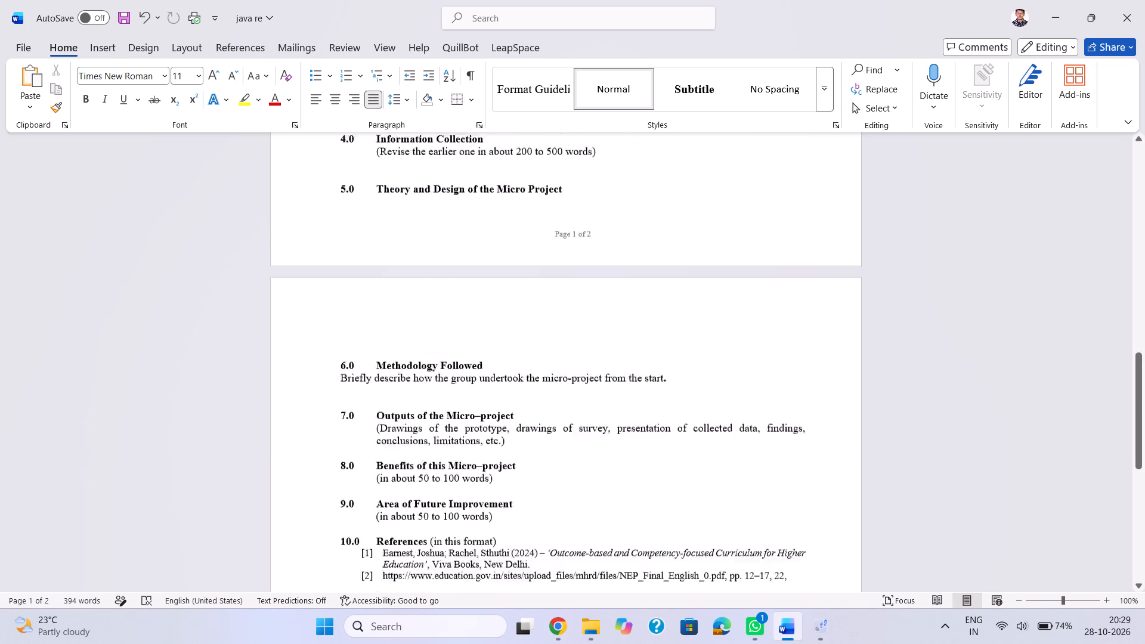
scroll(602, 405, "up", 1)
scroll(602, 405, "down", 1)
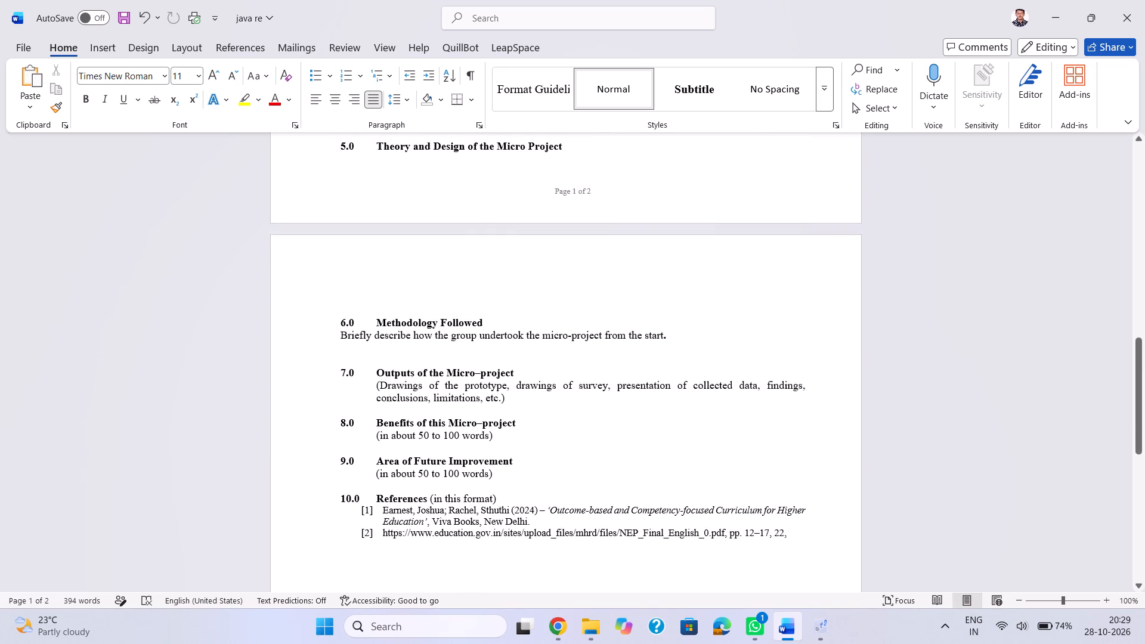
scroll(602, 405, "down", 1)
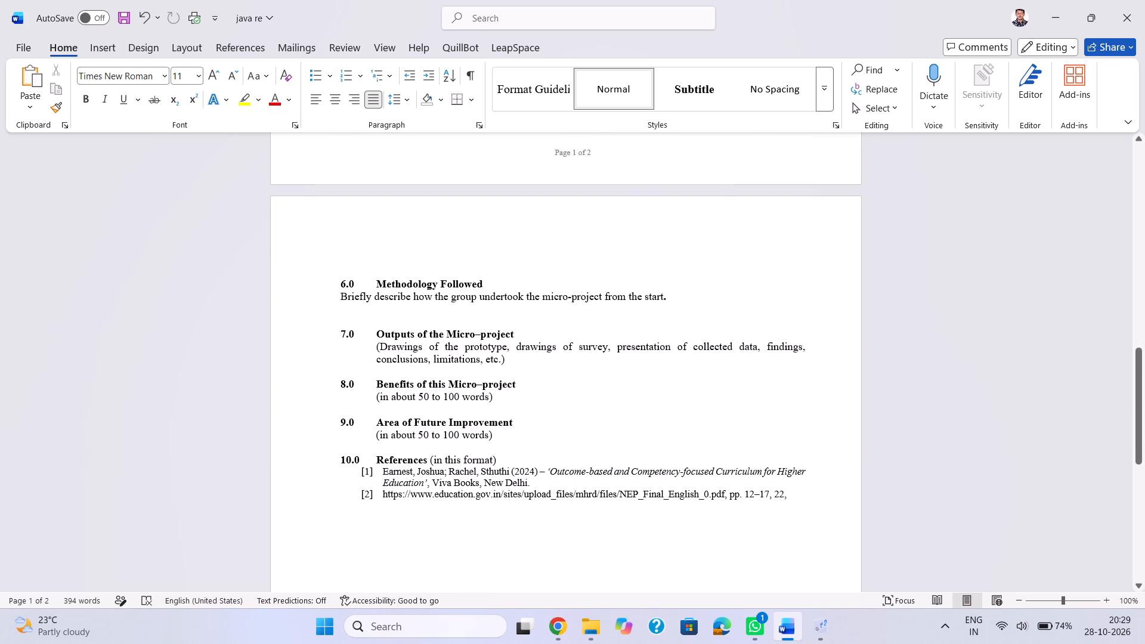
scroll(602, 405, "down", 3)
scroll(602, 405, "up", 3)
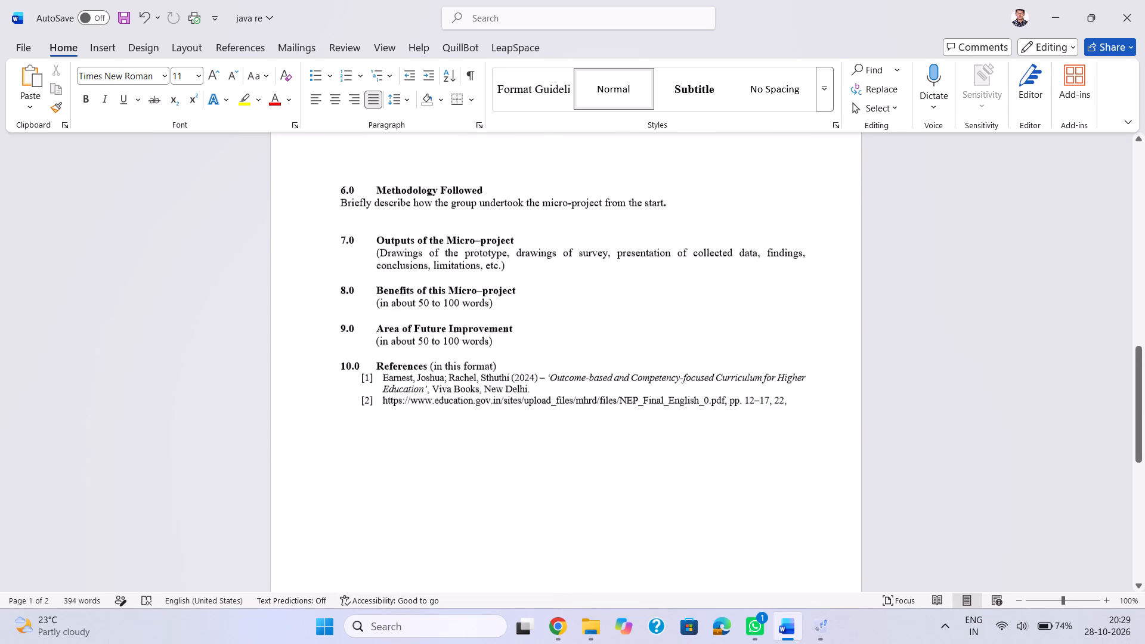
scroll(602, 405, "up", 11)
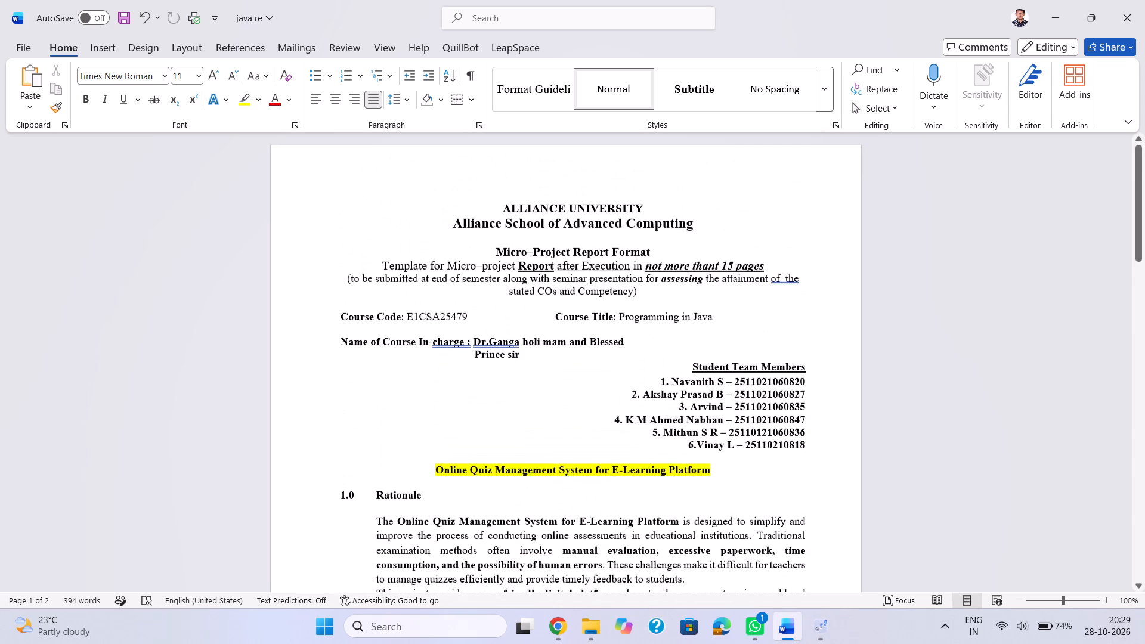
scroll(611, 391, "down", 1)
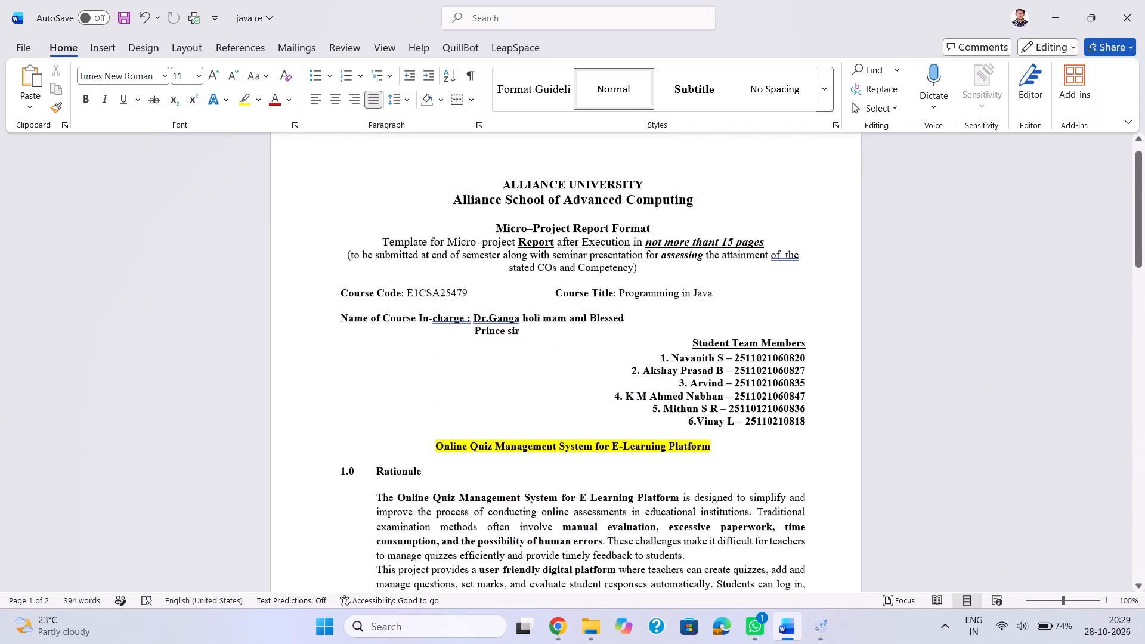
scroll(611, 391, "down", 2)
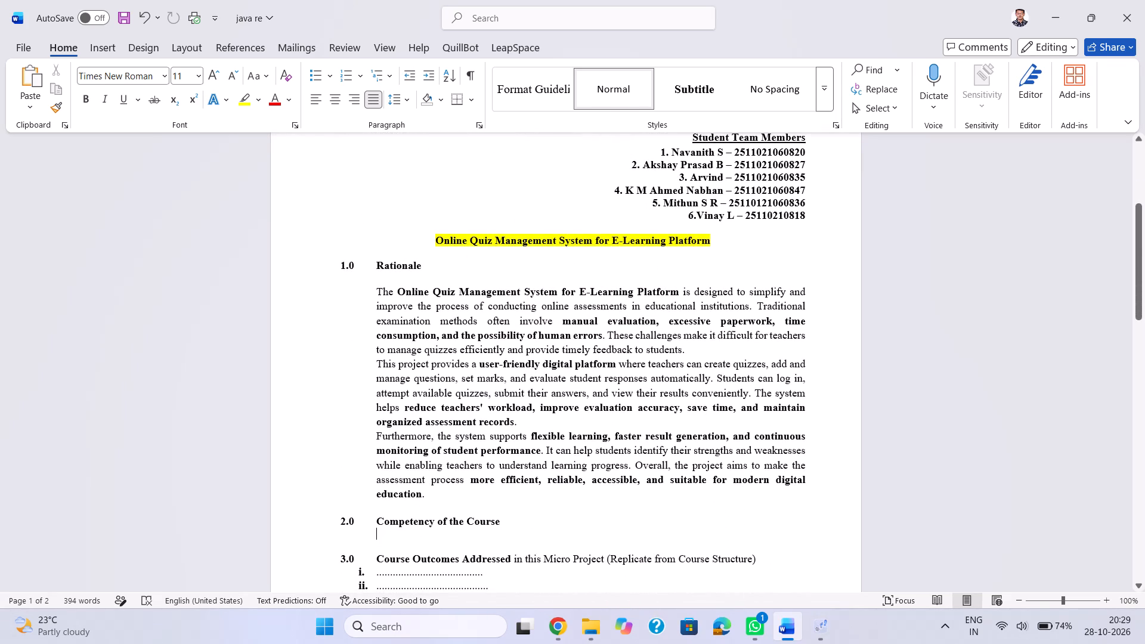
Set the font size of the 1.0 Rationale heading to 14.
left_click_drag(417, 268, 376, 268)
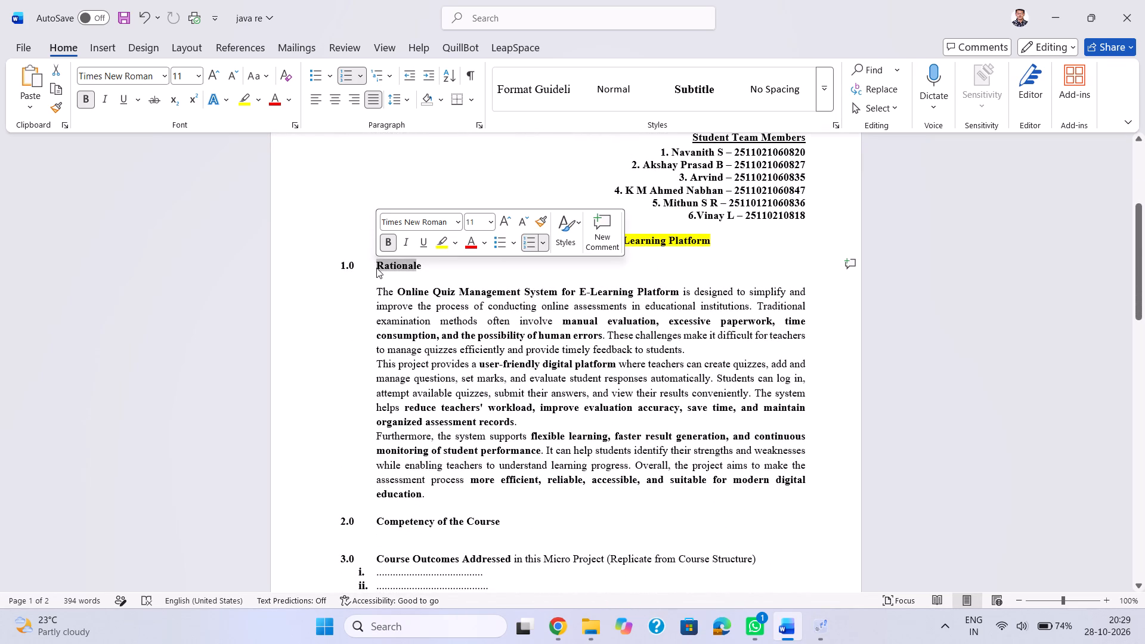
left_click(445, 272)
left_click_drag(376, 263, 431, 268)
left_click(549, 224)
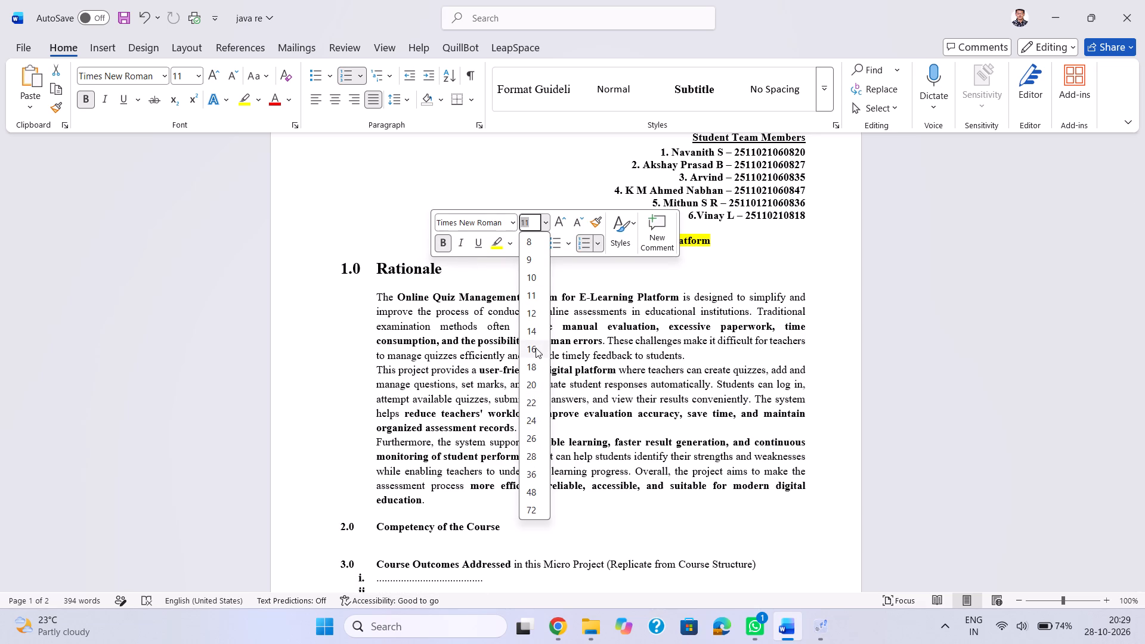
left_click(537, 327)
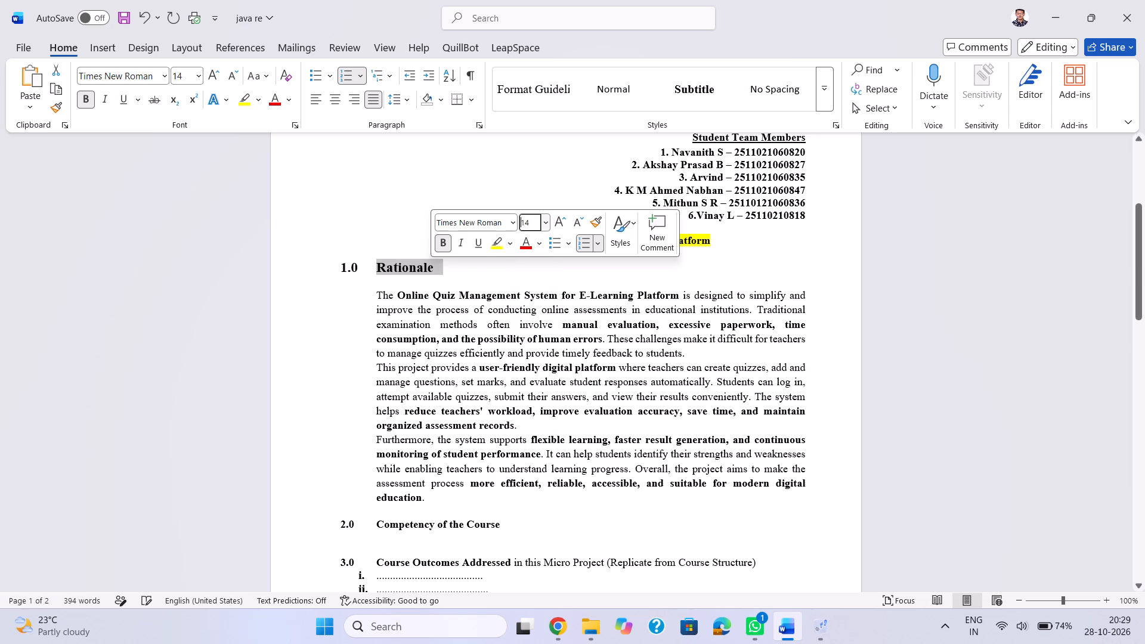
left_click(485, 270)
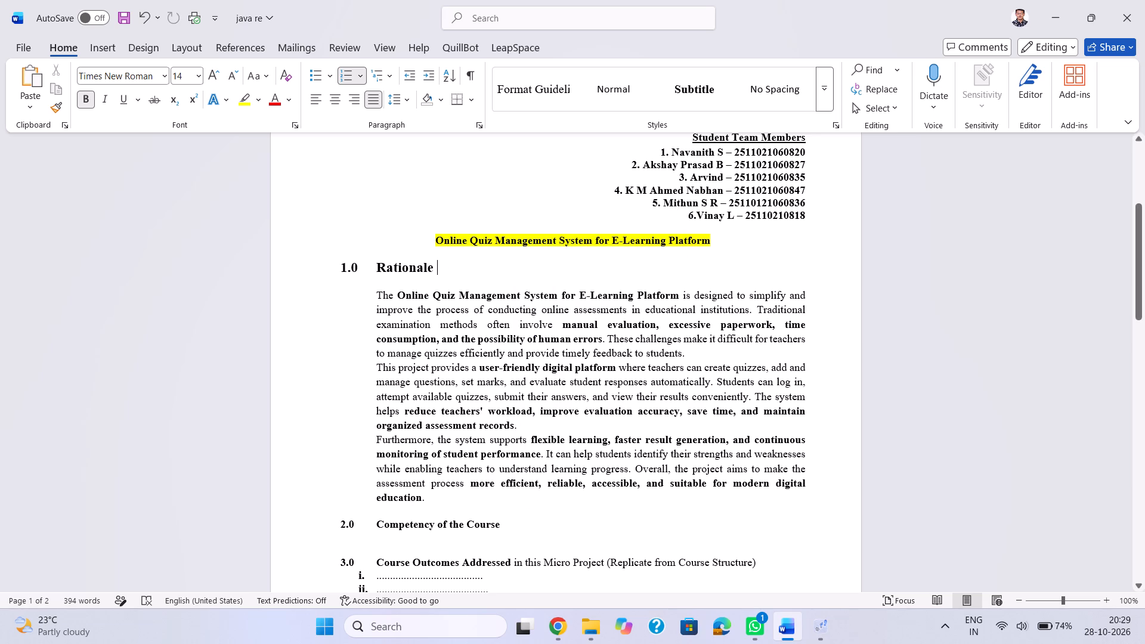
Set the font size of the 1.0 Rationale heading to 12.
scroll(463, 364, "down", 1)
right_click(463, 364)
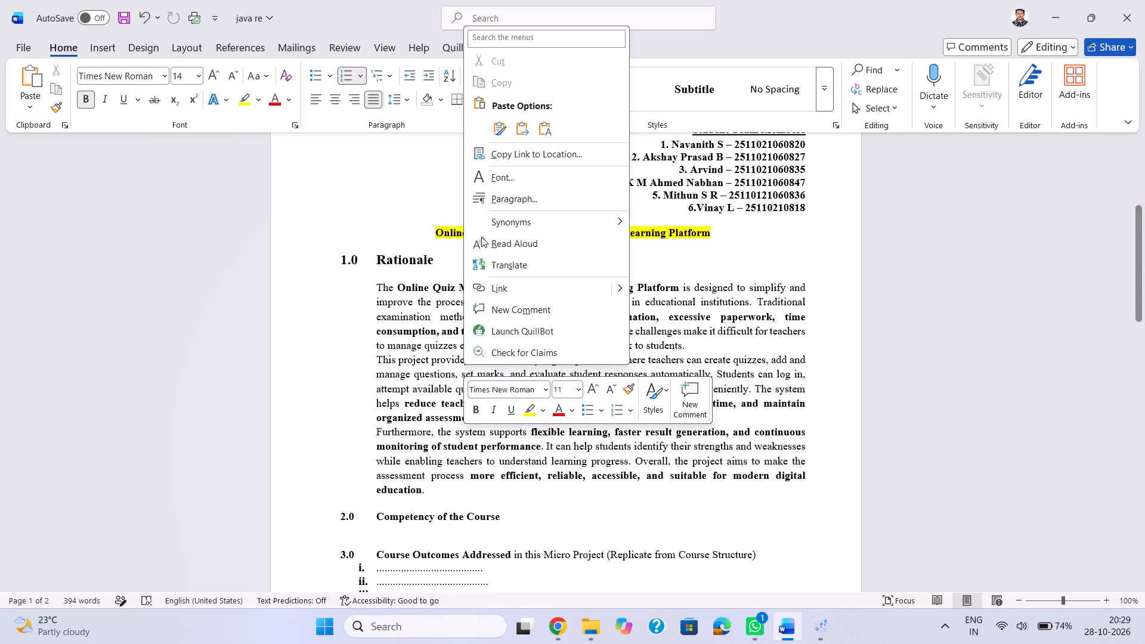
left_click(432, 261)
left_click_drag(433, 261, 376, 264)
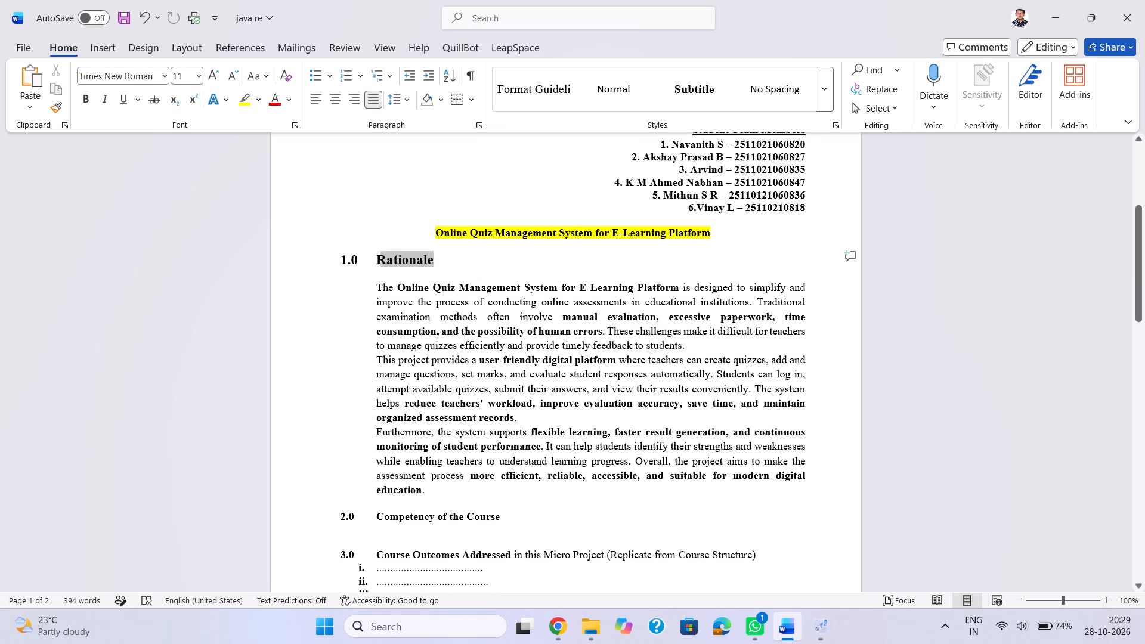
left_click_drag(376, 264, 375, 264)
left_click(488, 215)
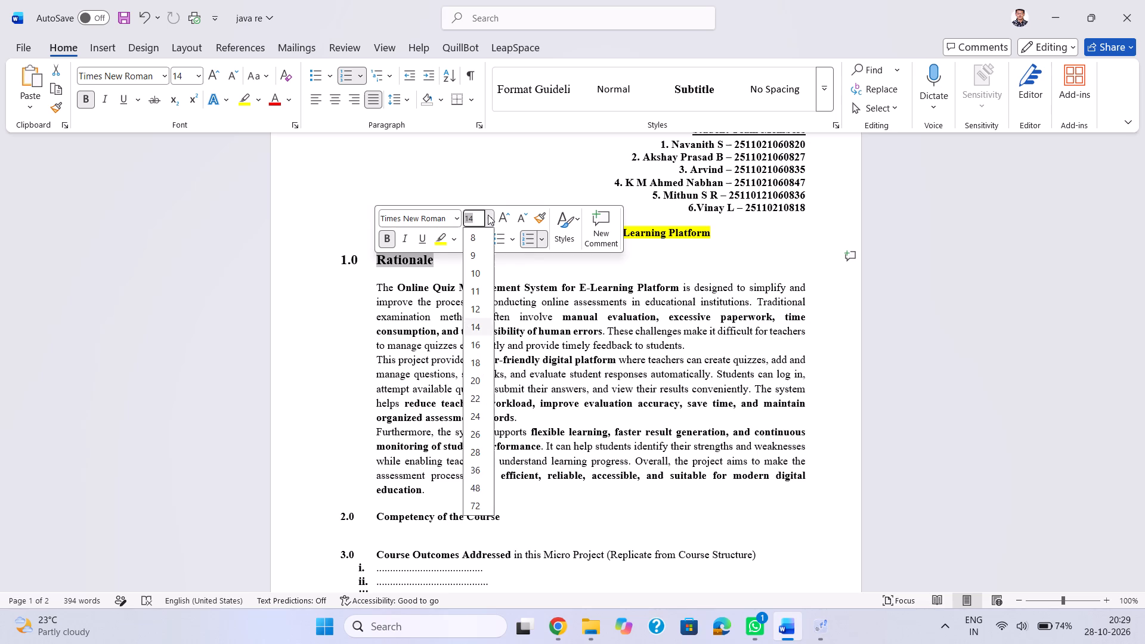
left_click(476, 317)
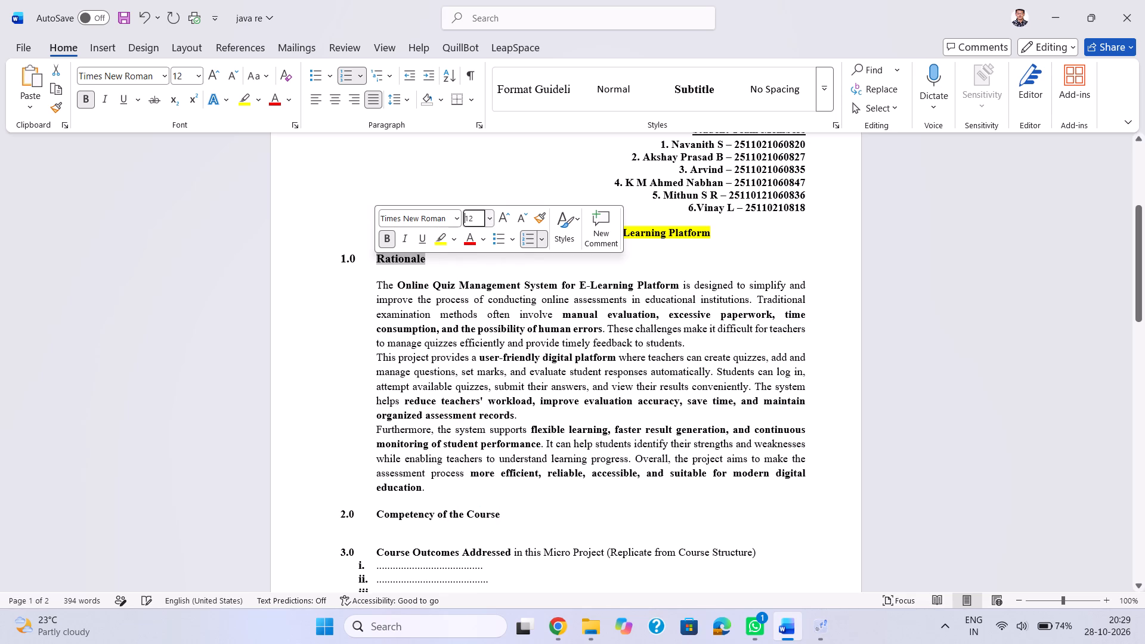
left_click(330, 302)
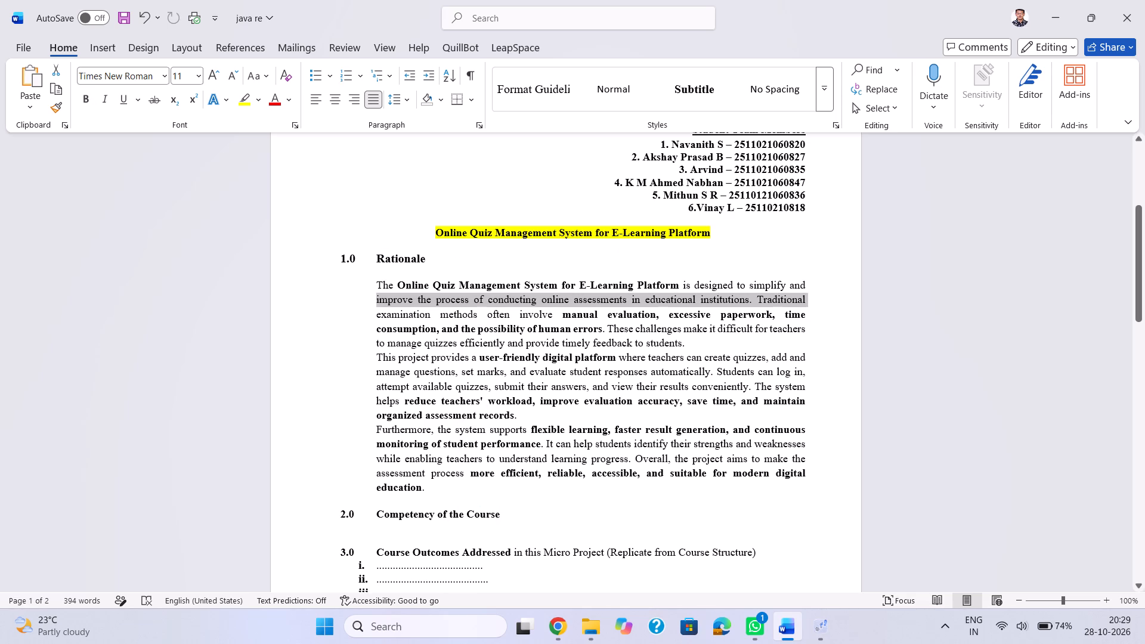
left_click(373, 221)
Set the font size of the 2.0 Competency of the Course heading to 12.
left_click_drag(509, 510, 463, 510)
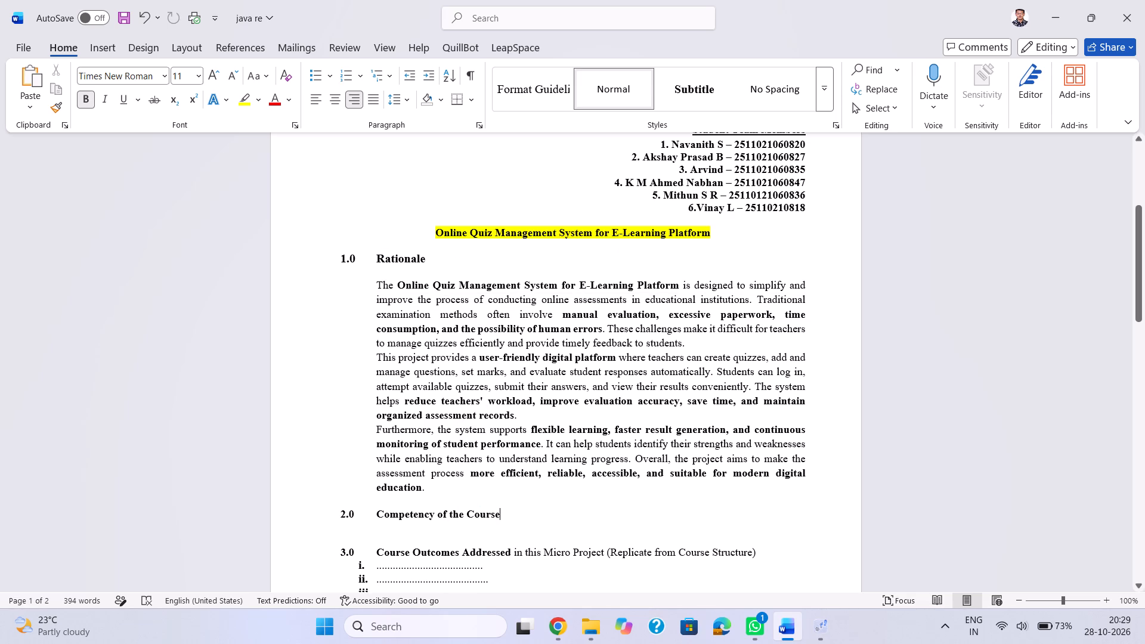
left_click_drag(463, 510, 400, 513)
left_click(516, 465)
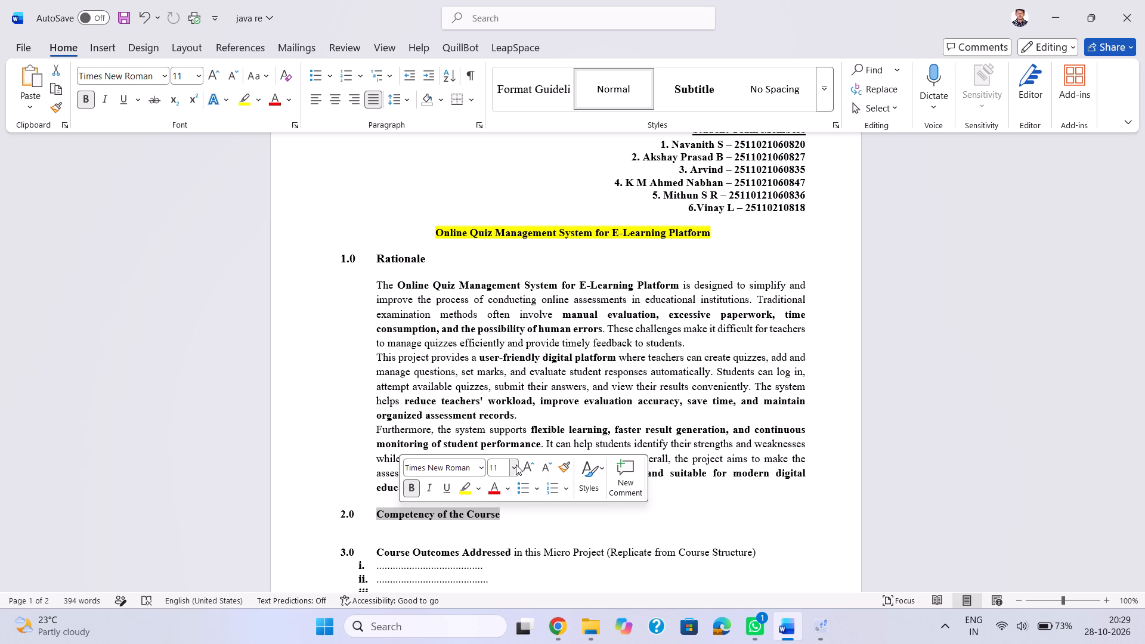
left_click(497, 255)
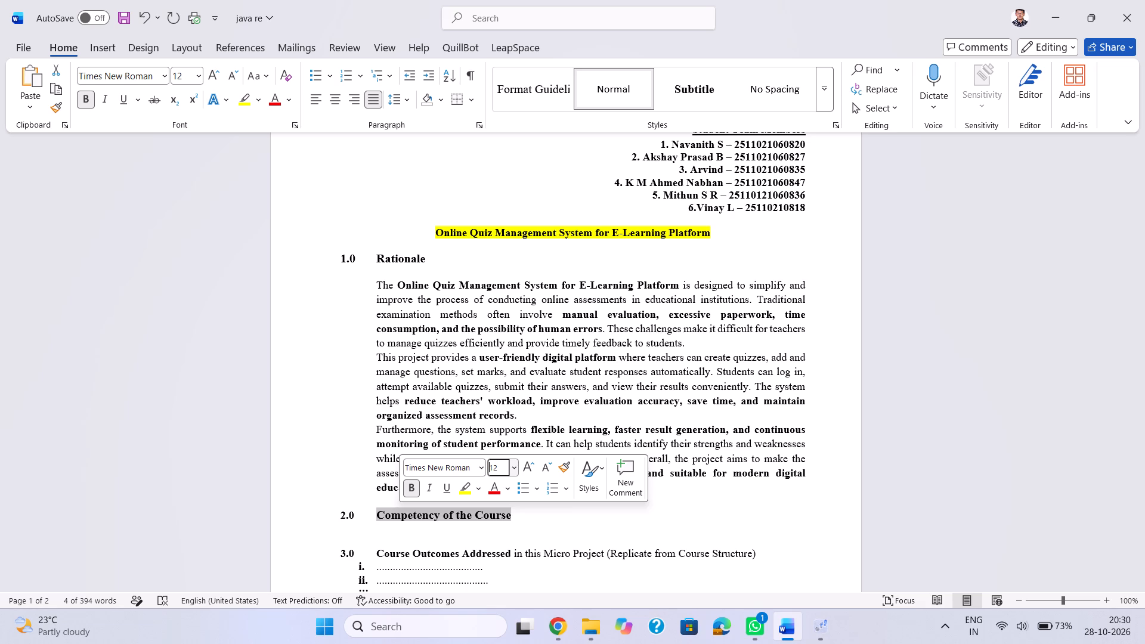
left_click(530, 519)
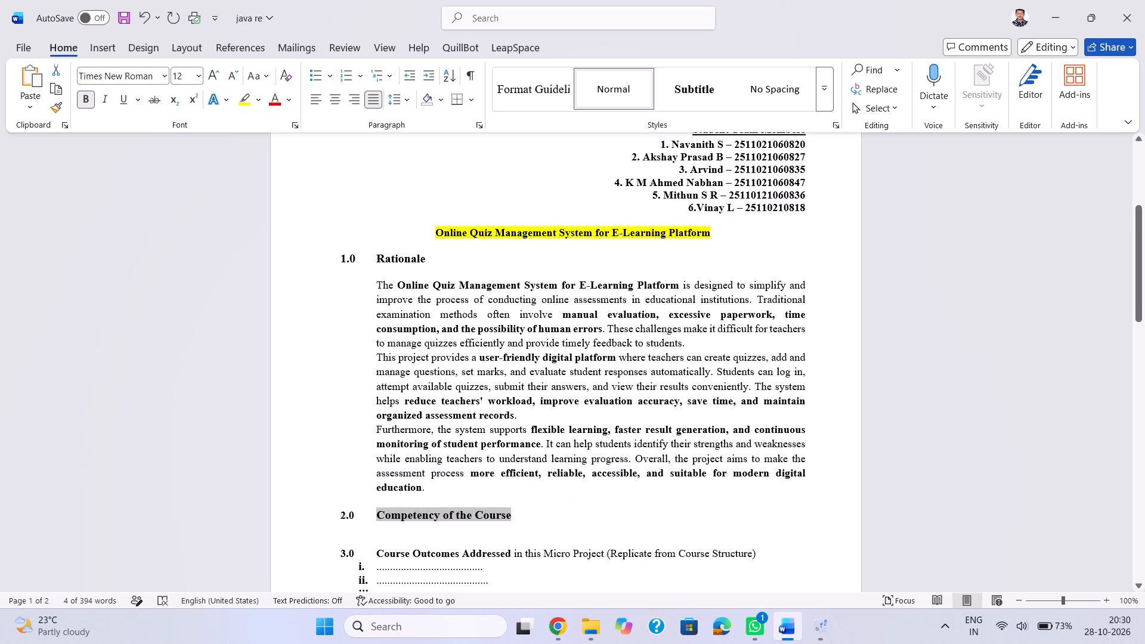
Add two new lines after the 2.0 Competency of the Course heading, leaving a blank line before its body text.
key("Return")
key("Return")
key("space")
key("space")
key("space")
key("space")
key("space")
key("space")
key("space")
key("space")
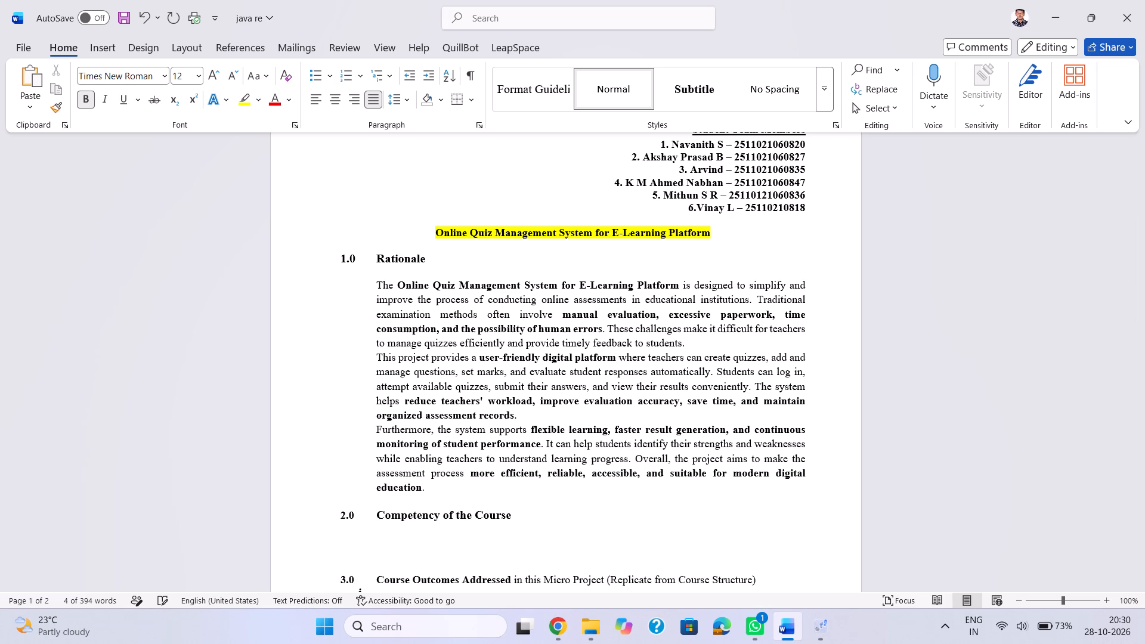
key("space")
key("space")
key("space")
key("space")
Enter "Evaluate the performance of java programs developed by various appliactions" as the body text under 2.0 Competency of the Course.
type("Evaluate")
key("space")
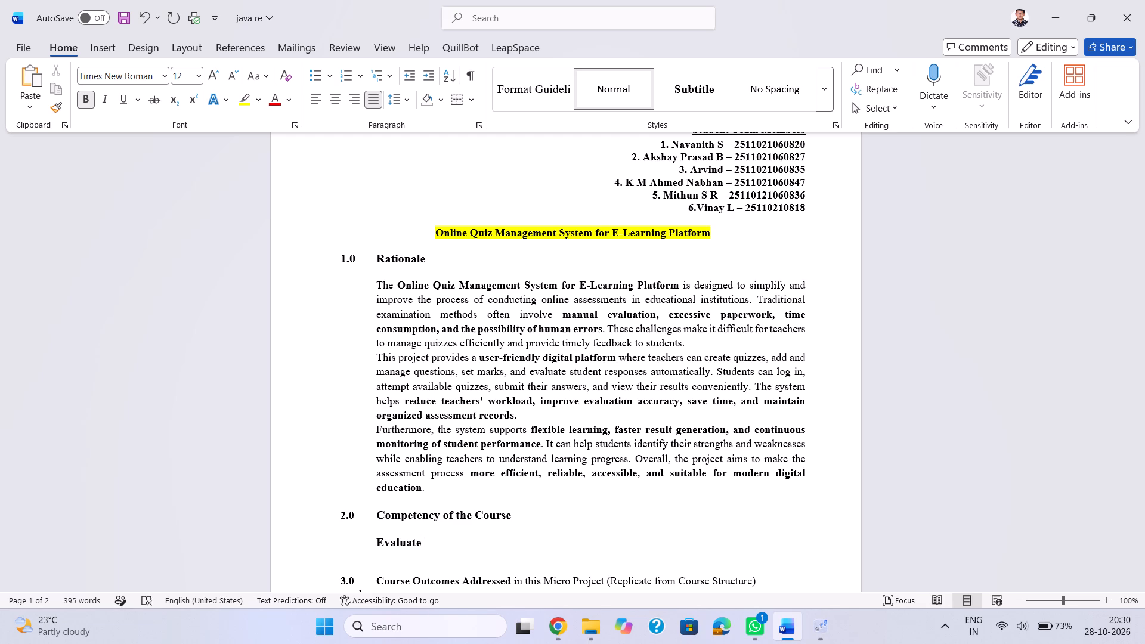
type("the performane")
key("BackSpace")
type("ce")
key("space")
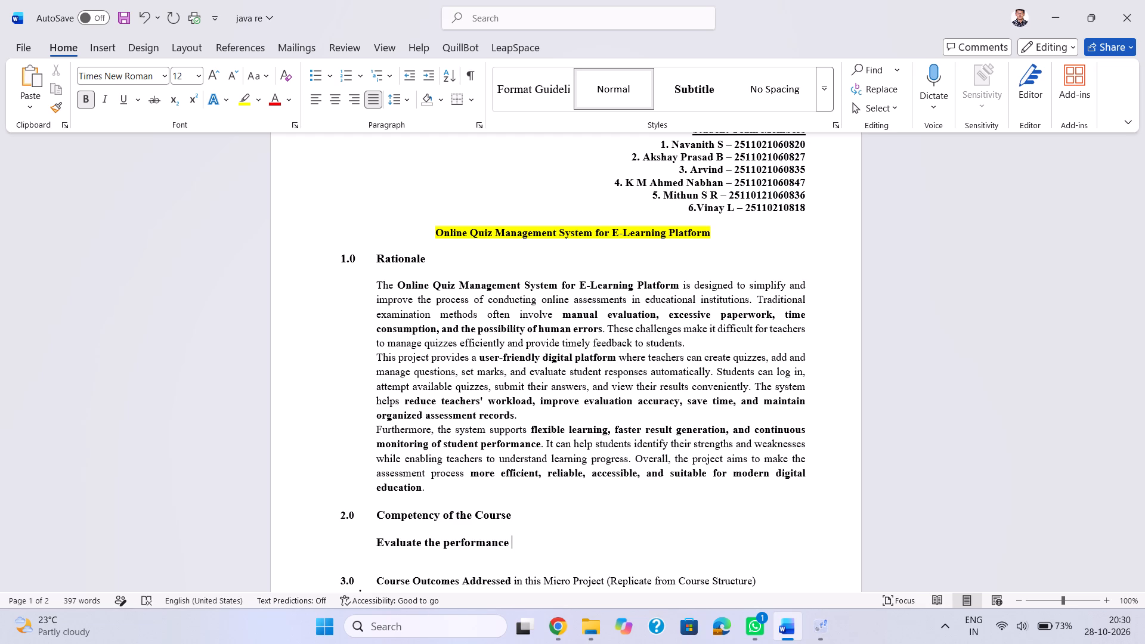
type("of java")
key("space")
type("programs")
key("space")
type("deve")
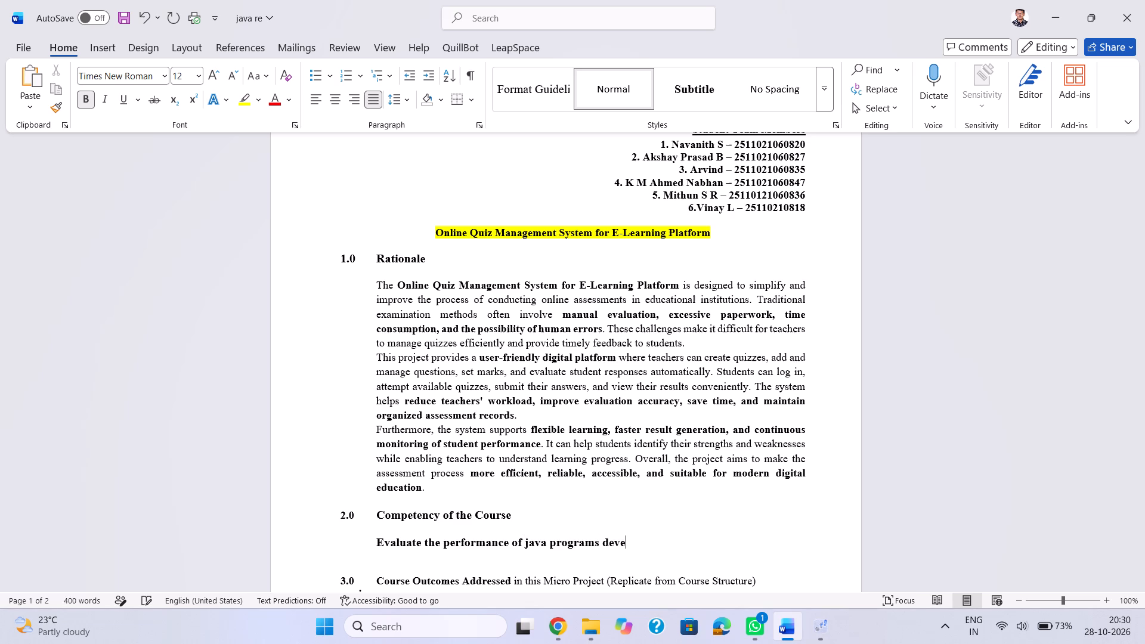
type("loped bu")
key("BackSpace")
type("y varioius")
key("BackSpace")
key("BackSpace")
key("BackSpace")
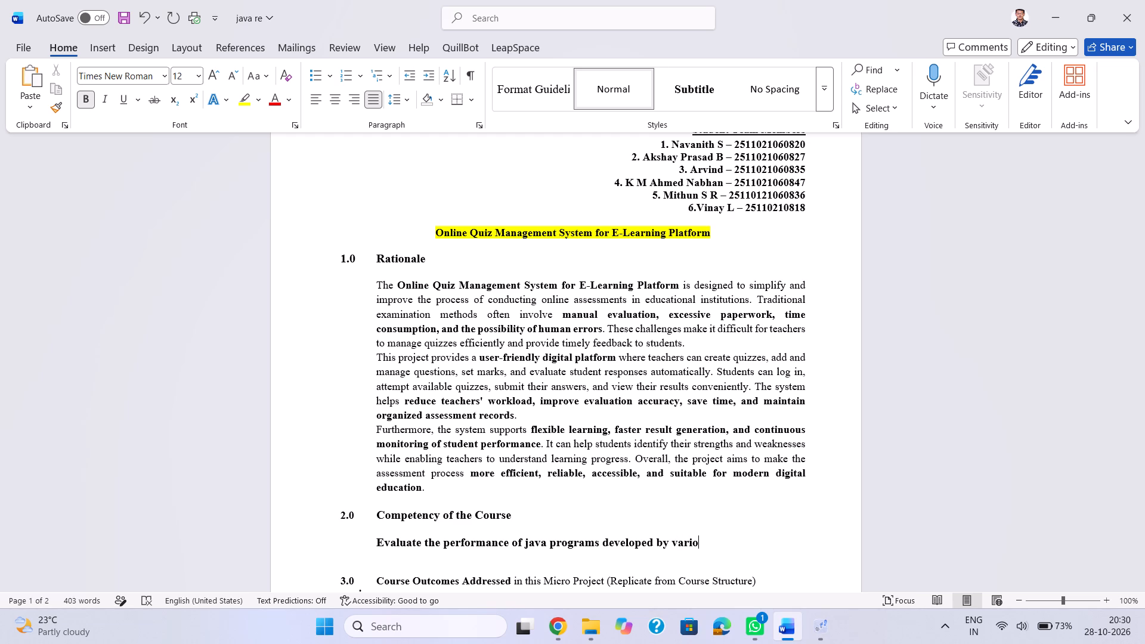
type("us appliactions")
key("space")
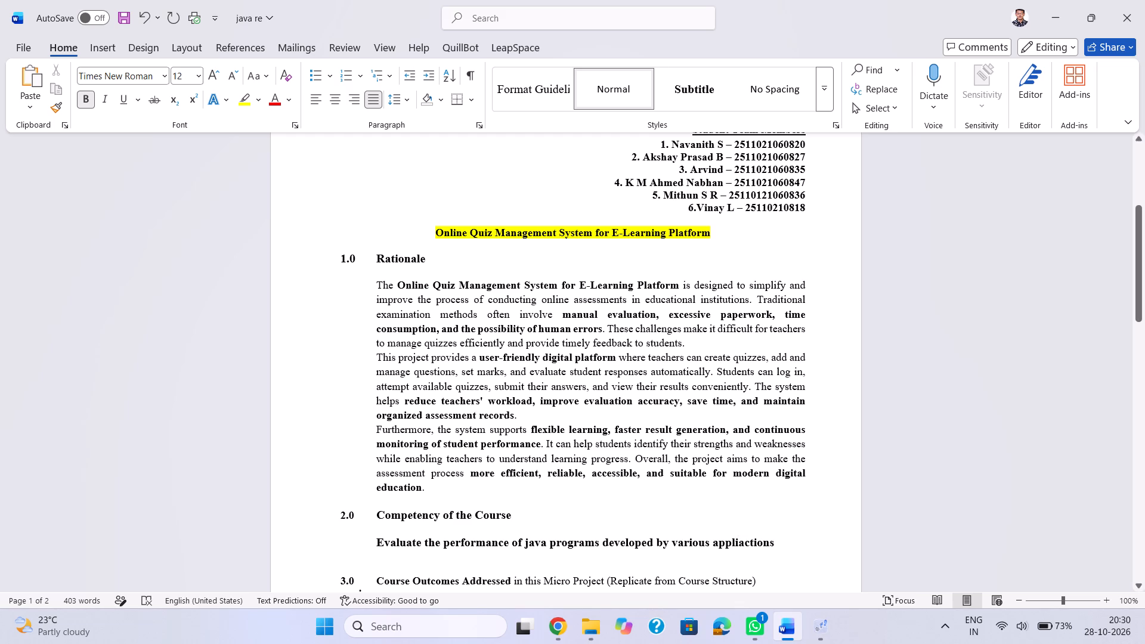
Turn off bold at the end of the sentence under 2.0 Competency of the Course.
left_click(79, 97)
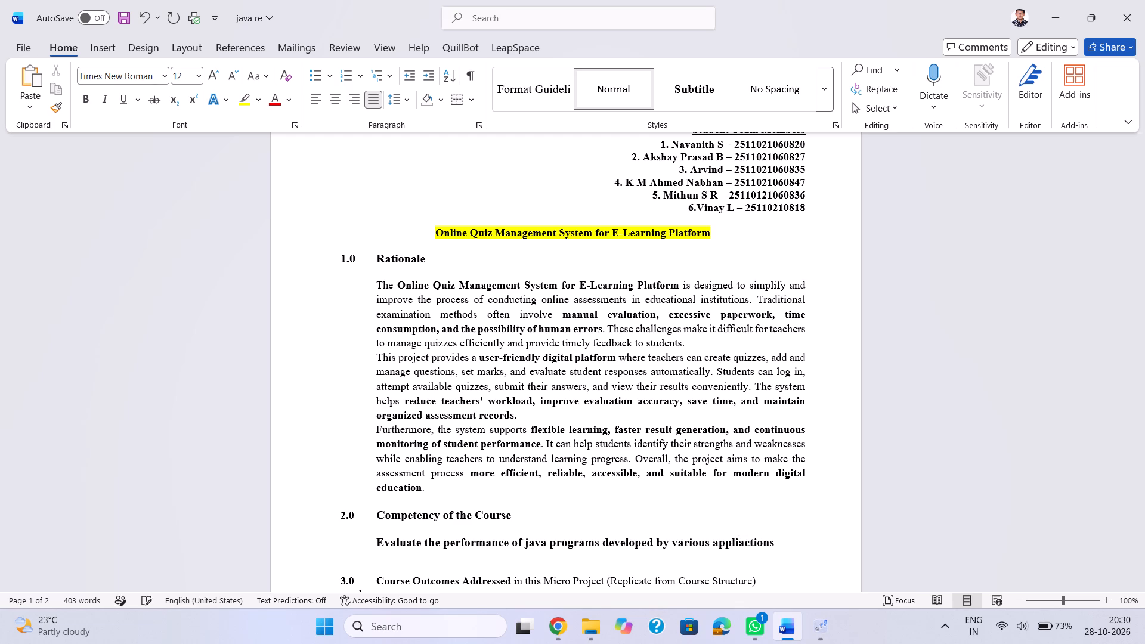
left_click_drag(778, 540, 459, 543)
key("ctrl+c")
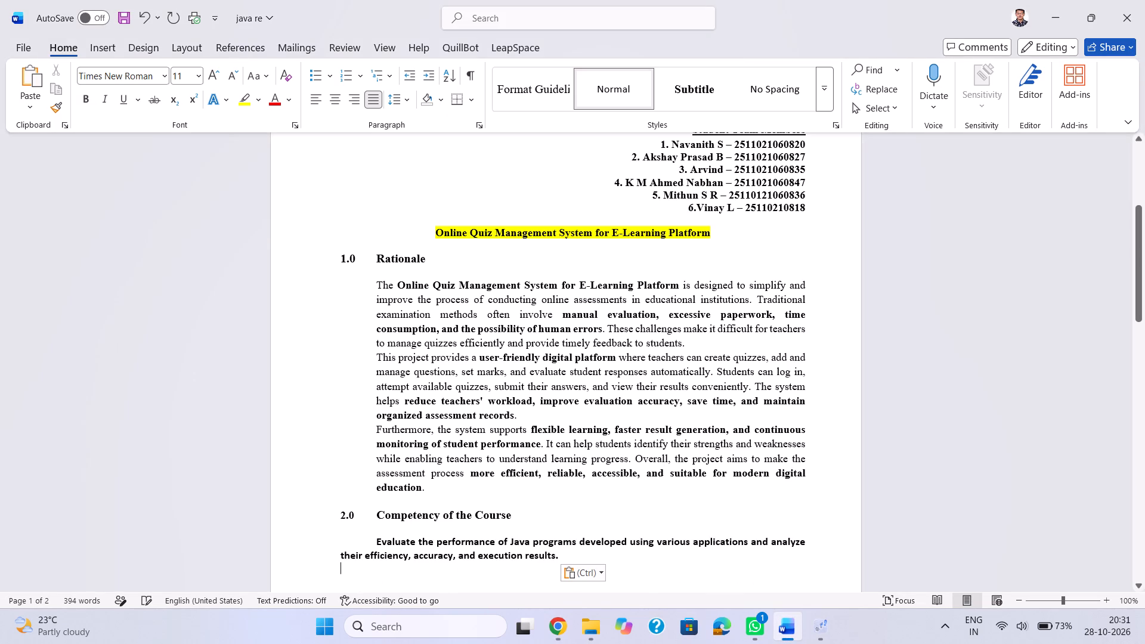
Format the pasted competency sentence in Times New Roman, size 11.
left_click_drag(375, 539, 479, 578)
left_click(163, 76)
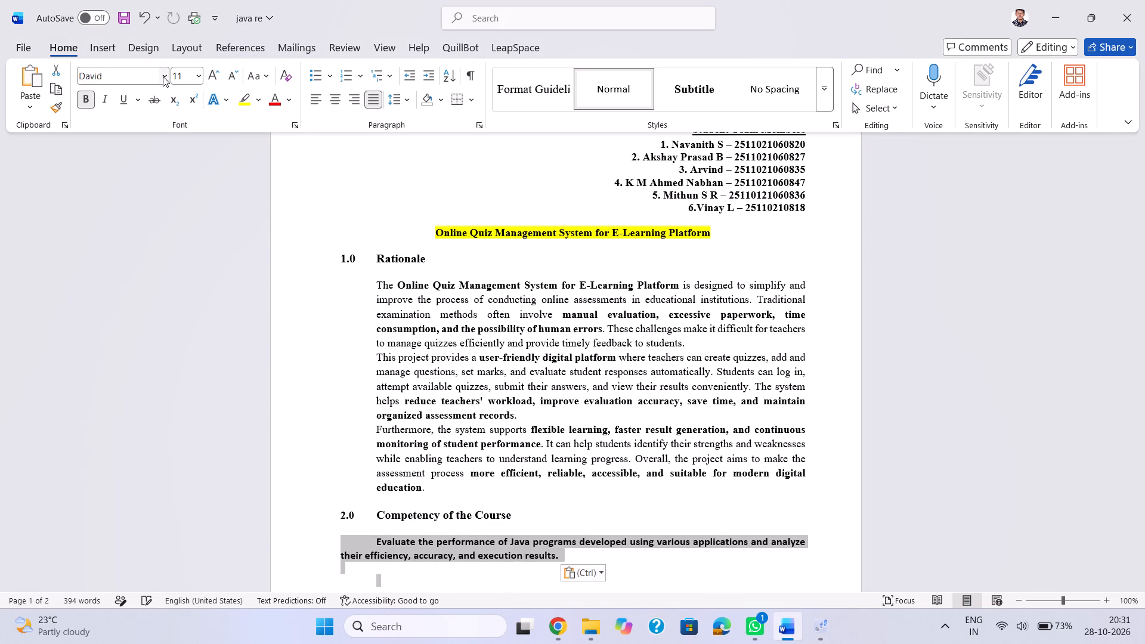
scroll(162, 189, "up", 12)
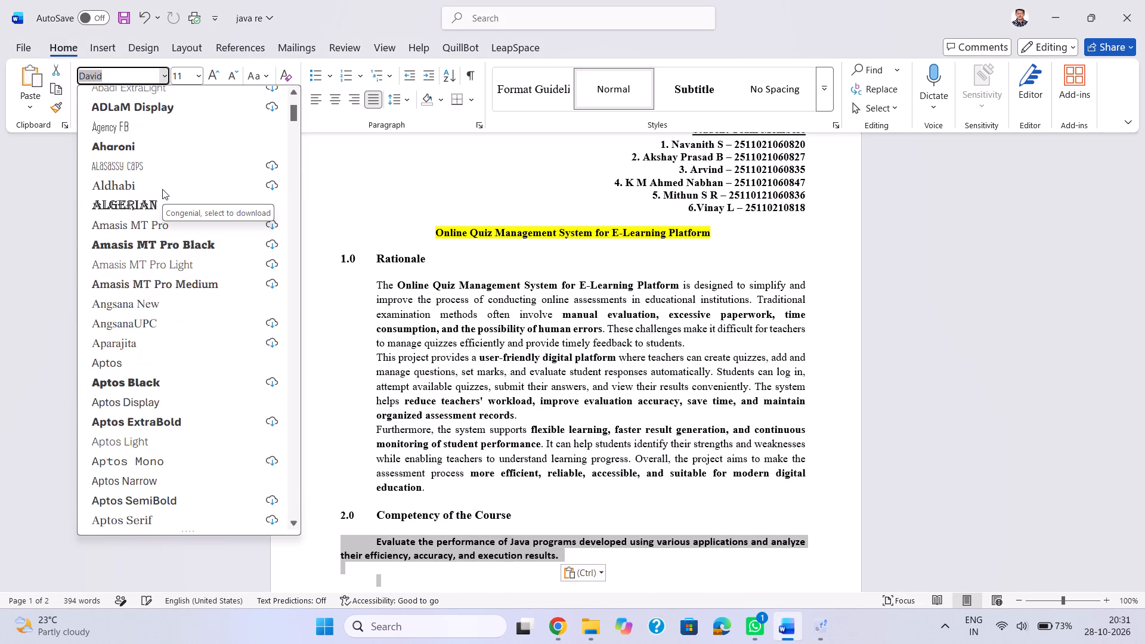
left_click(163, 181)
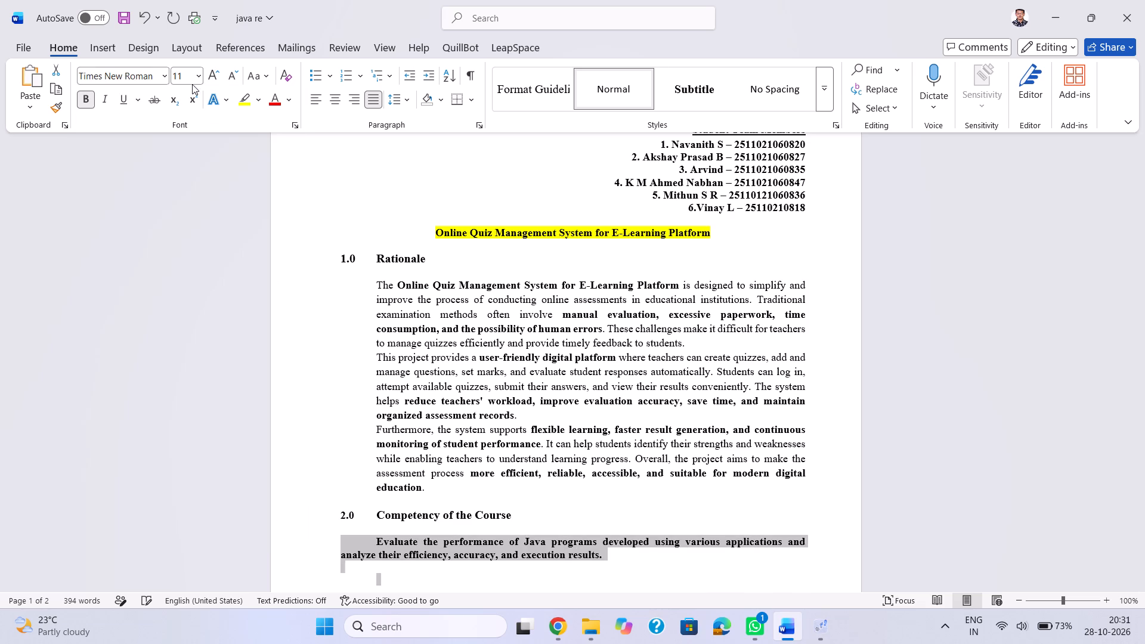
left_click(195, 76)
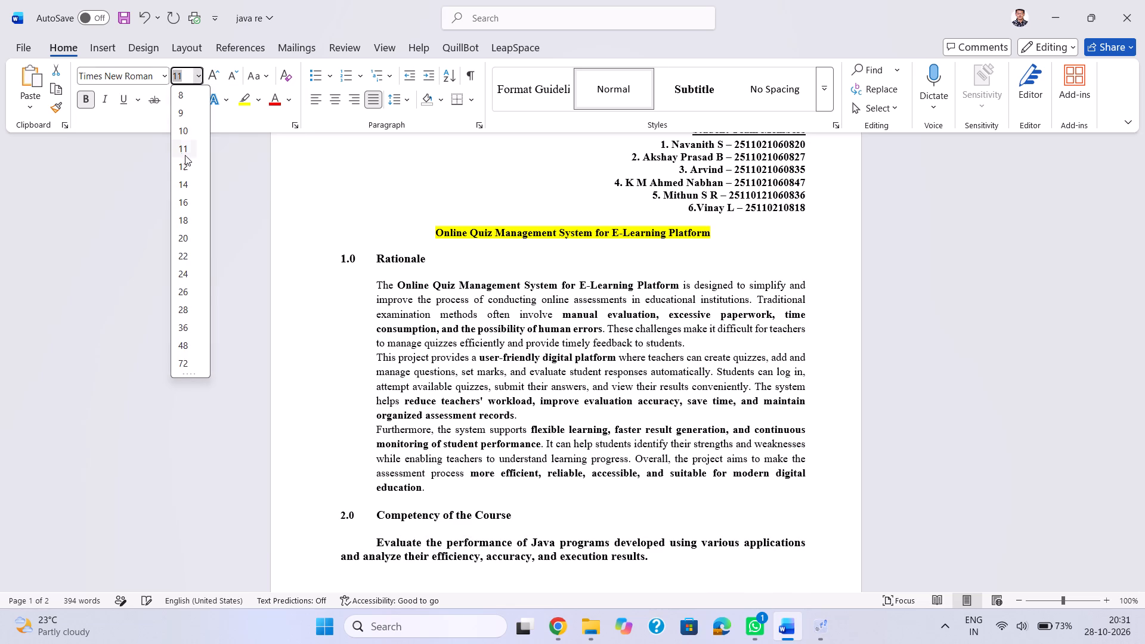
left_click(185, 153)
left_click(331, 562)
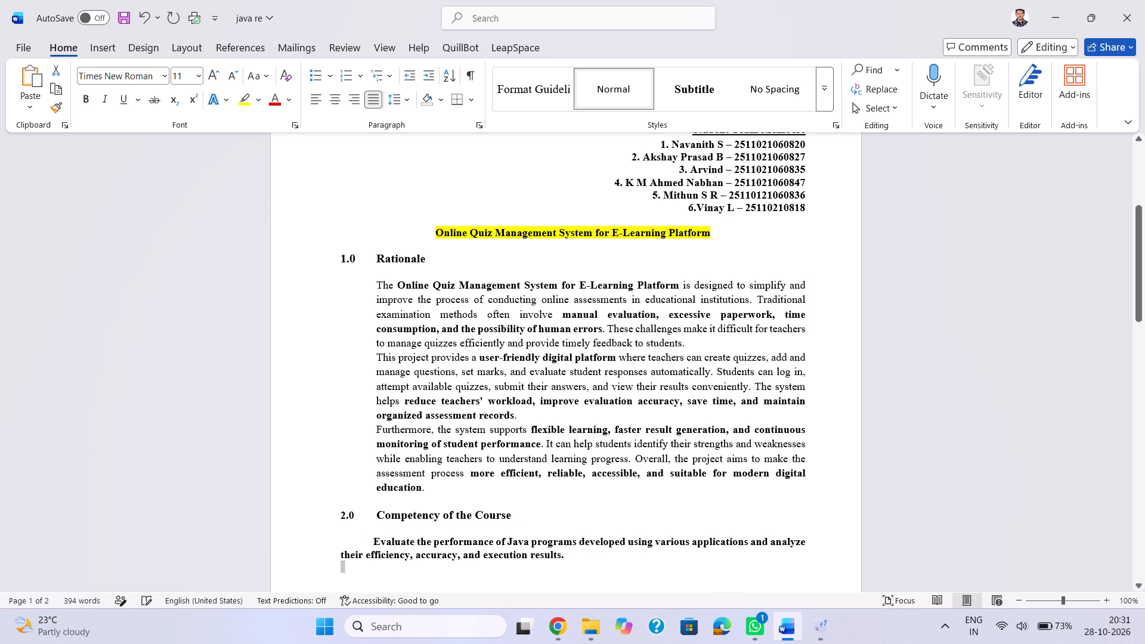
Remove bold from the competency sentence under 2.0 Competency of the Course.
left_click_drag(373, 538, 568, 568)
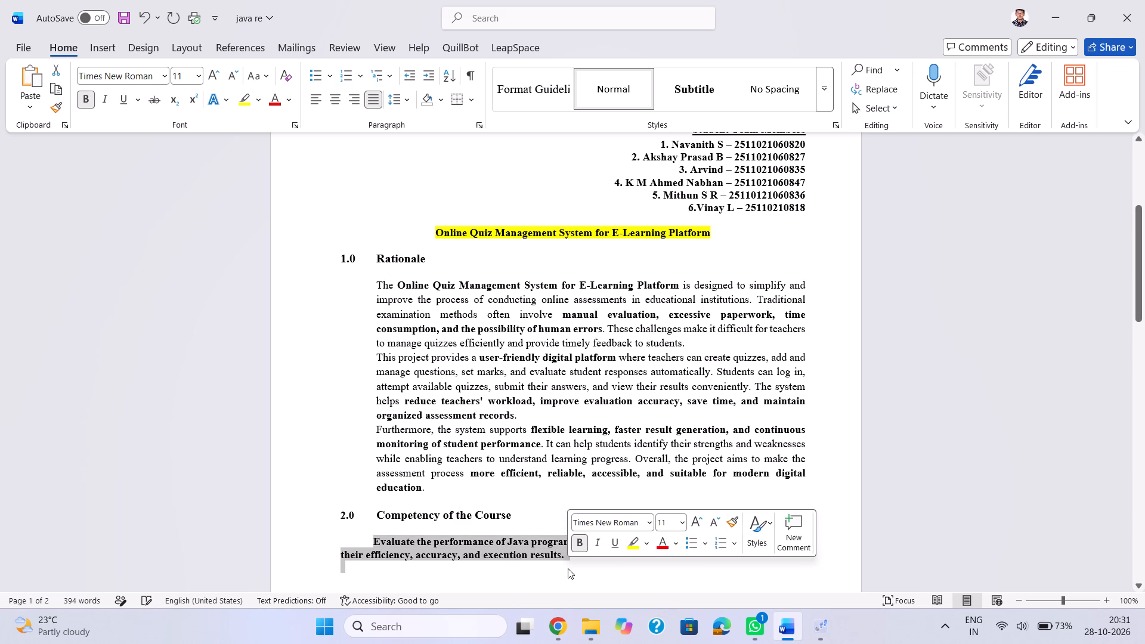
key("ctrl+b")
left_click(568, 568)
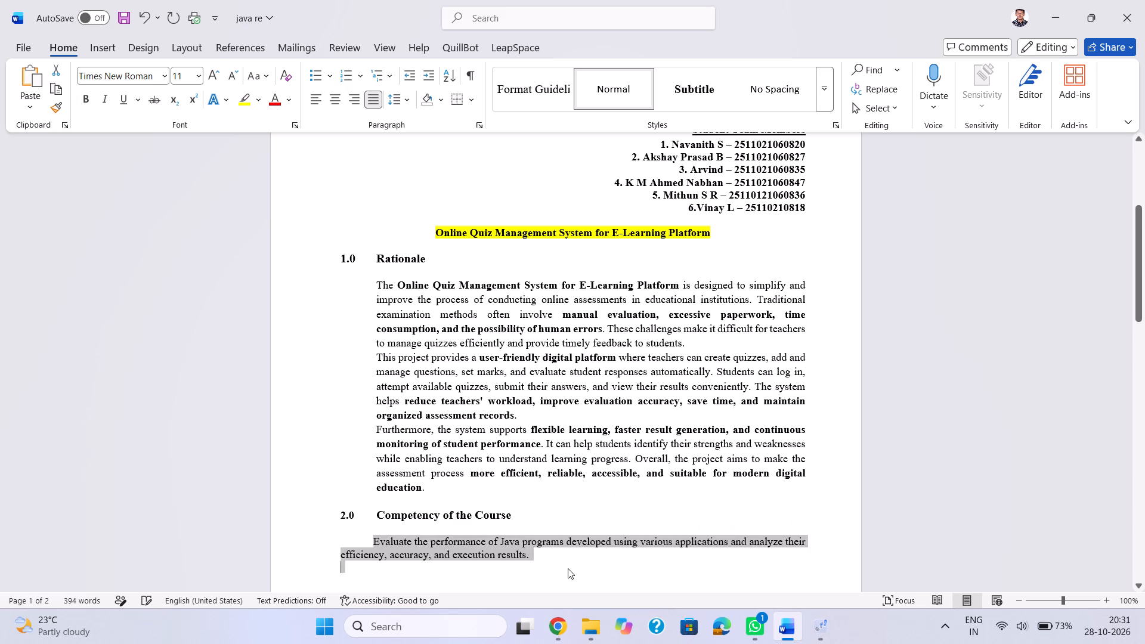
Try to indent the competency sentence's second line with spaces before "efficiency".
key("space")
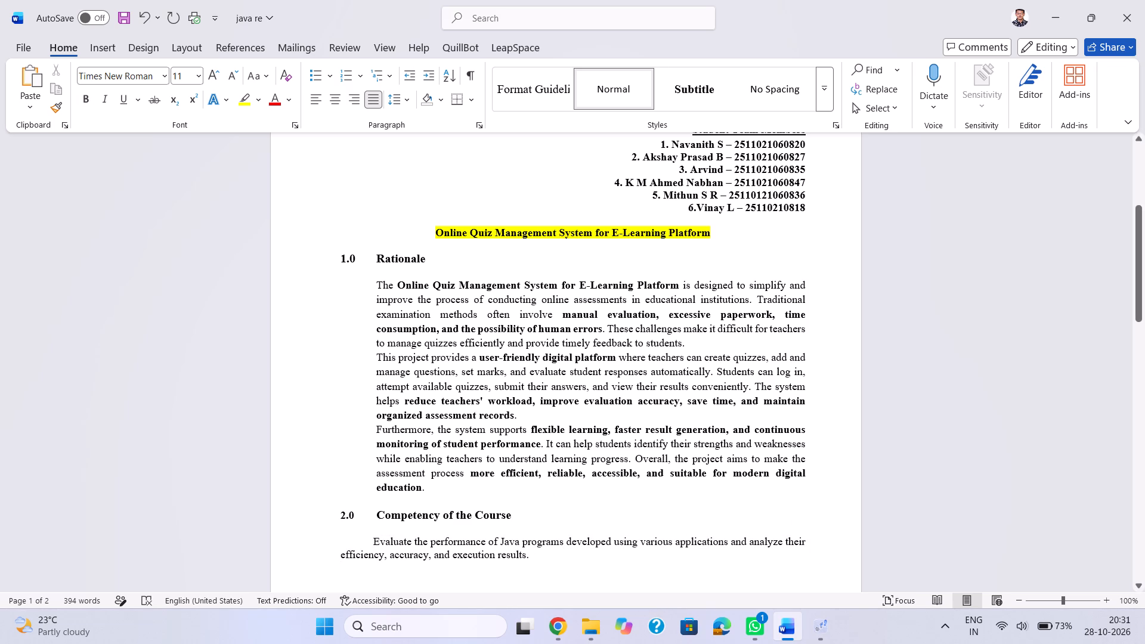
left_click(341, 556)
key("space")
key("space")
key("space")
key("space")
key("space")
Remove the indent before "Evaluate" in the competency sentence, keeping a gap below the 2.0 Competency of the Course heading.
scroll(341, 556, "down", 1)
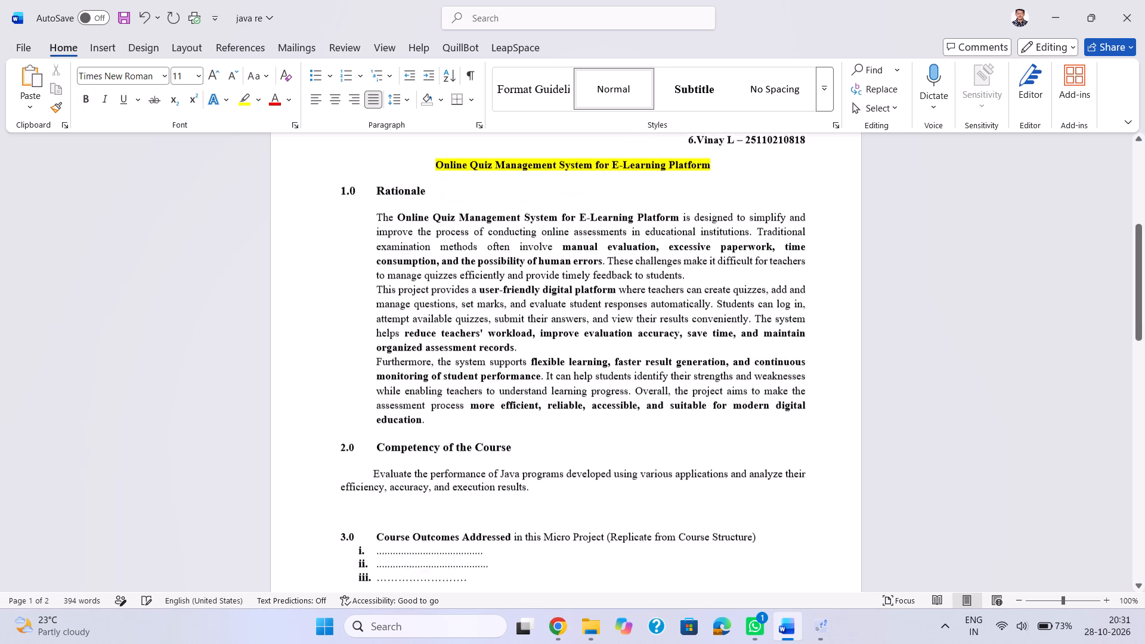
scroll(341, 556, "down", 1)
scroll(349, 477, "down", 1)
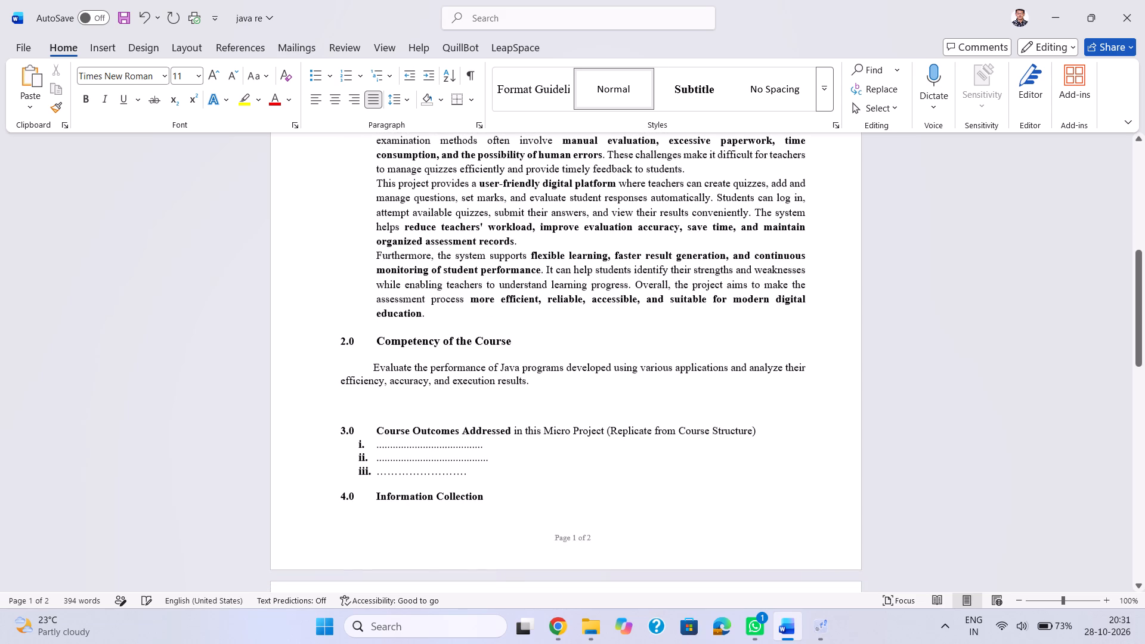
left_click(370, 367)
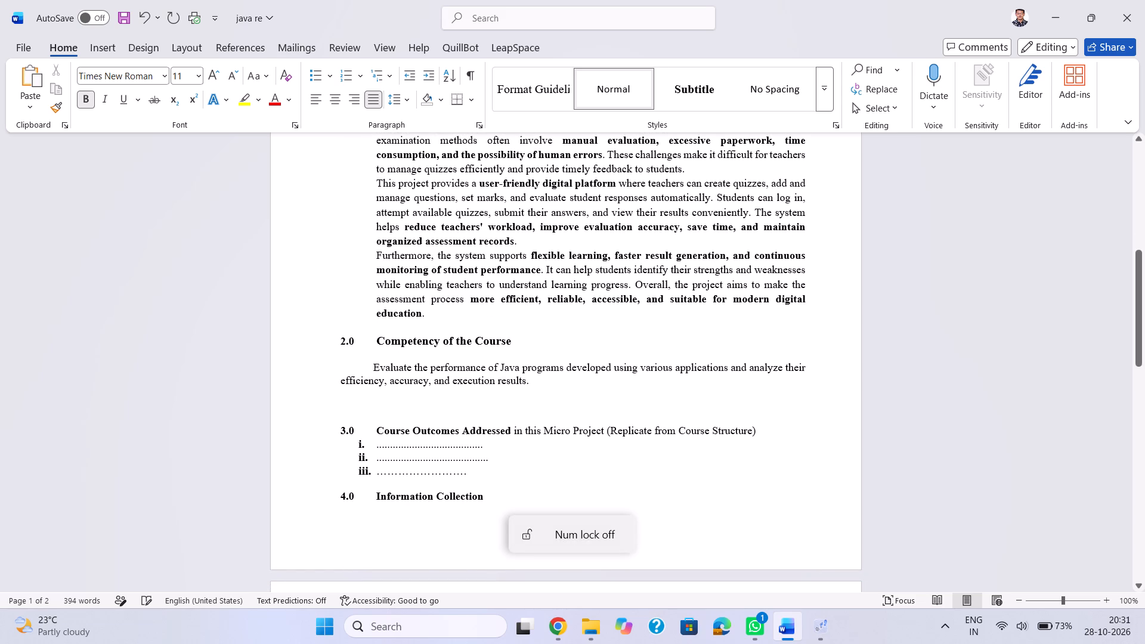
key("BackSpace")
key("BackSpace")
key("BackSpace")
key("BackSpace")
key("BackSpace")
key("BackSpace")
key("BackSpace")
key("BackSpace")
key("BackSpace")
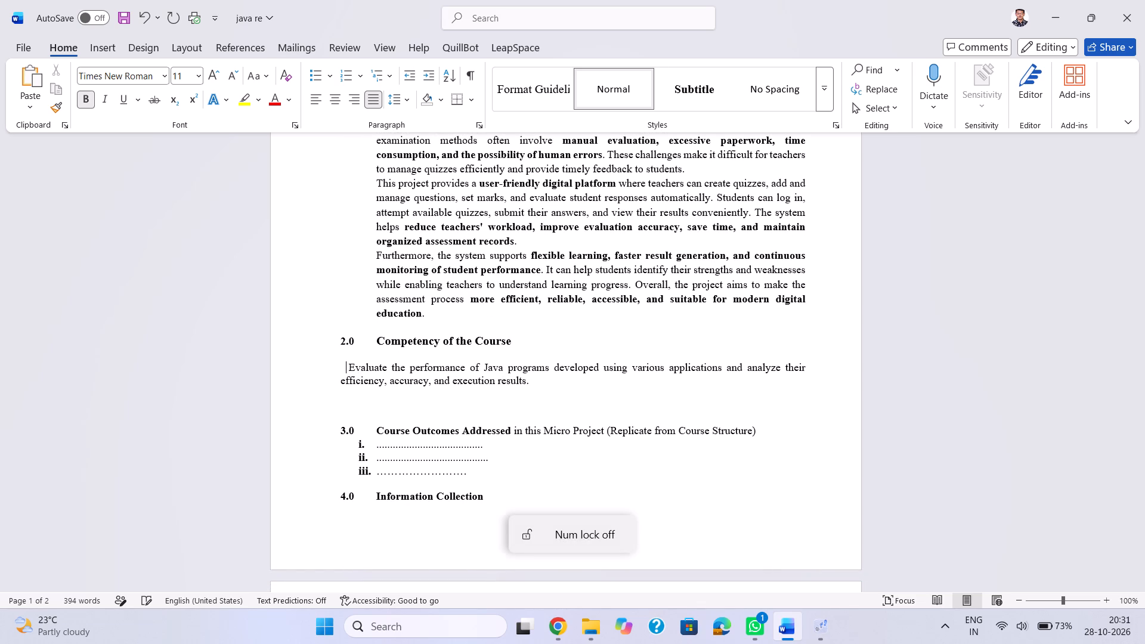
key("BackSpace")
key("BackSpace")
key("BackSpace")
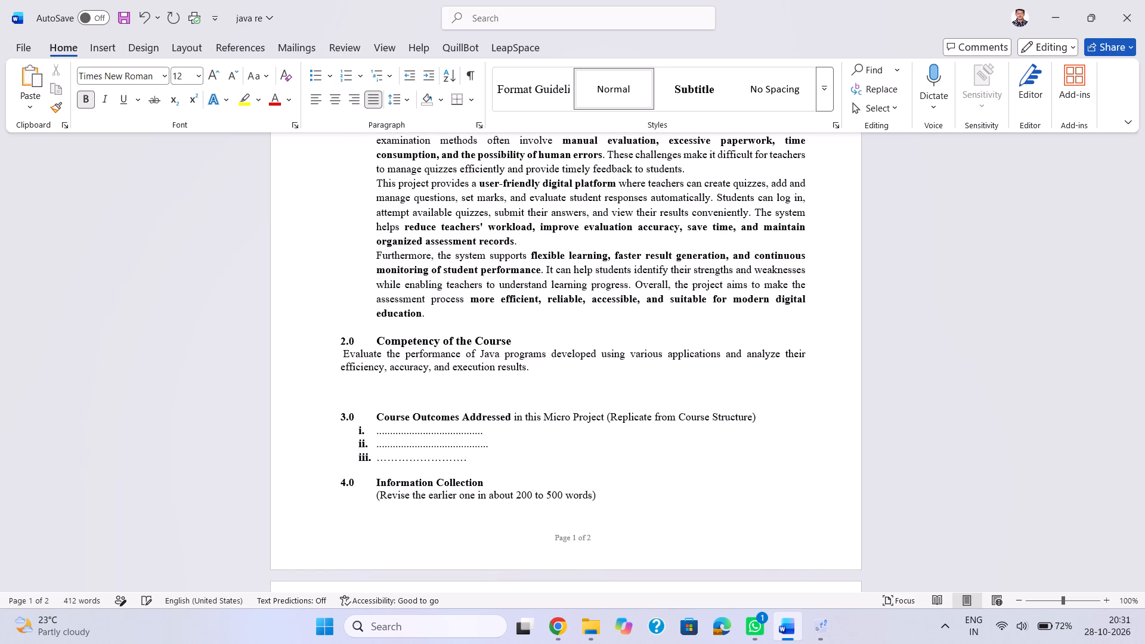
key("Return")
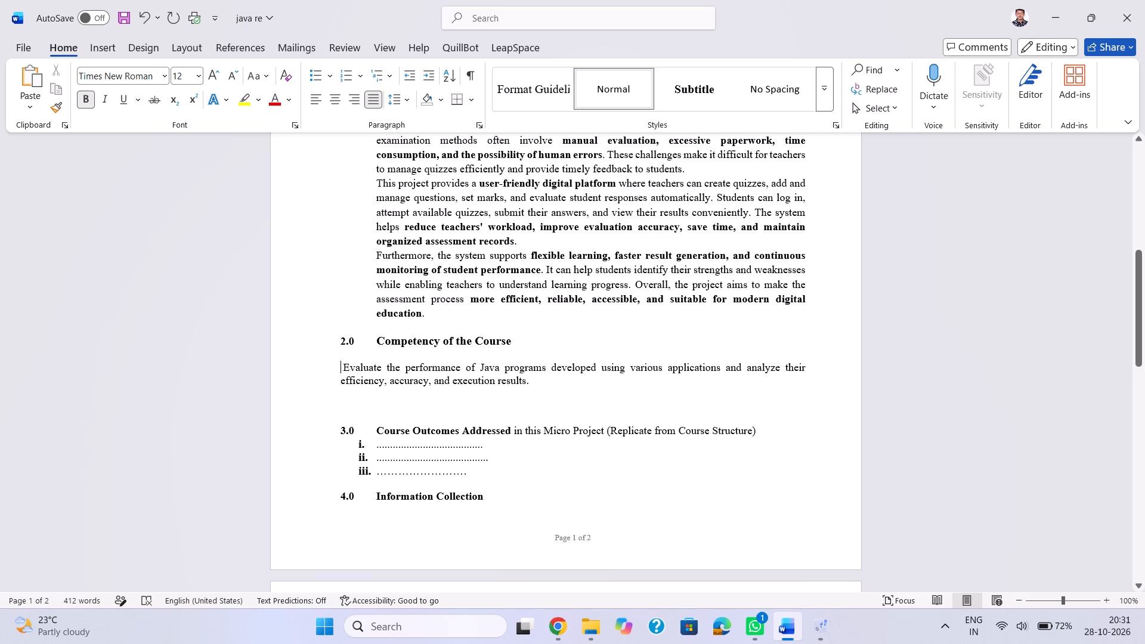
Add two spaces before "efficiency" at the start of the competency sentence's second line.
left_click(338, 379)
key("space")
key("space")
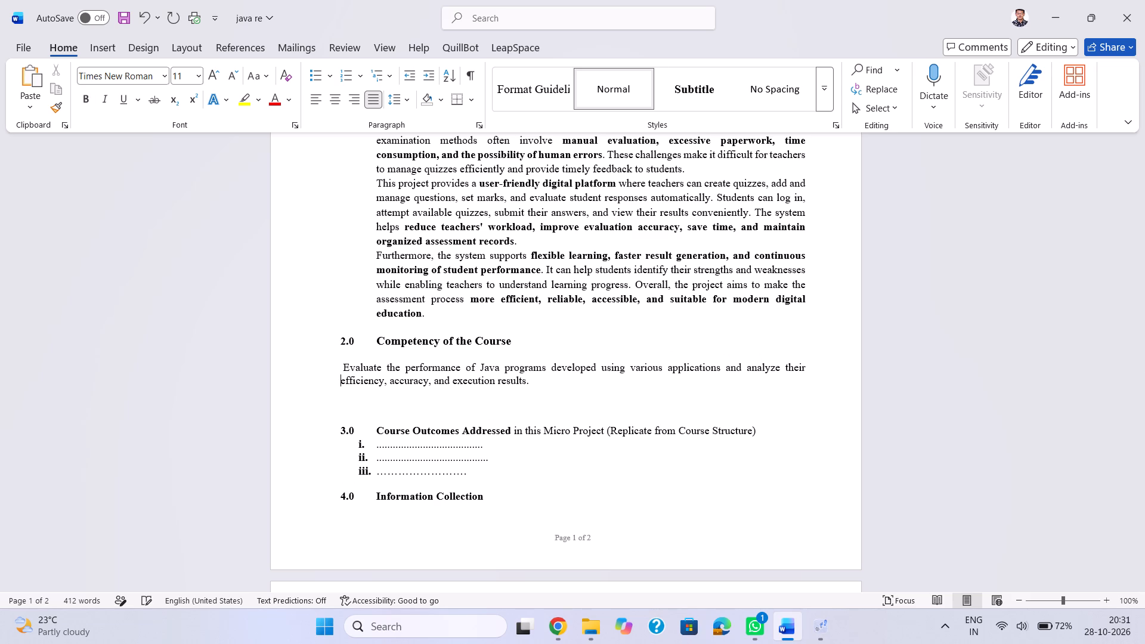
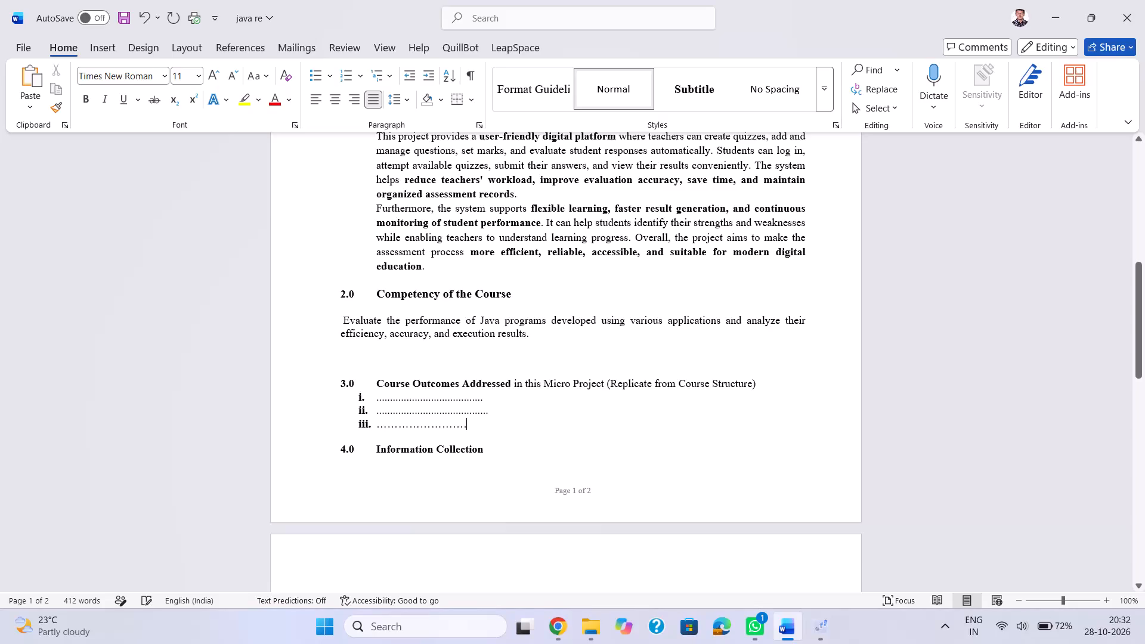
Replace the three dotted placeholder lines under 3.0 Course Outcomes Addressed with the copied text of course outcomes CO-1 to CO-4.
key("BackSpace")
key("BackSpace")
key("BackSpace")
key("BackSpace")
key("BackSpace")
key("BackSpace")
key("BackSpace")
key("BackSpace")
key("BackSpace")
key("BackSpace")
key("BackSpace")
key("BackSpace")
key("BackSpace")
key("BackSpace")
key("BackSpace")
key("BackSpace")
key("BackSpace")
key("BackSpace")
key("BackSpace")
key("BackSpace")
key("BackSpace")
key("BackSpace")
key("BackSpace")
key("BackSpace")
key("BackSpace")
key("BackSpace")
key("BackSpace")
key("BackSpace")
key("BackSpace")
key("BackSpace")
key("BackSpace")
key("BackSpace")
key("BackSpace")
key("BackSpace")
key("BackSpace")
key("BackSpace")
key("BackSpace")
key("BackSpace")
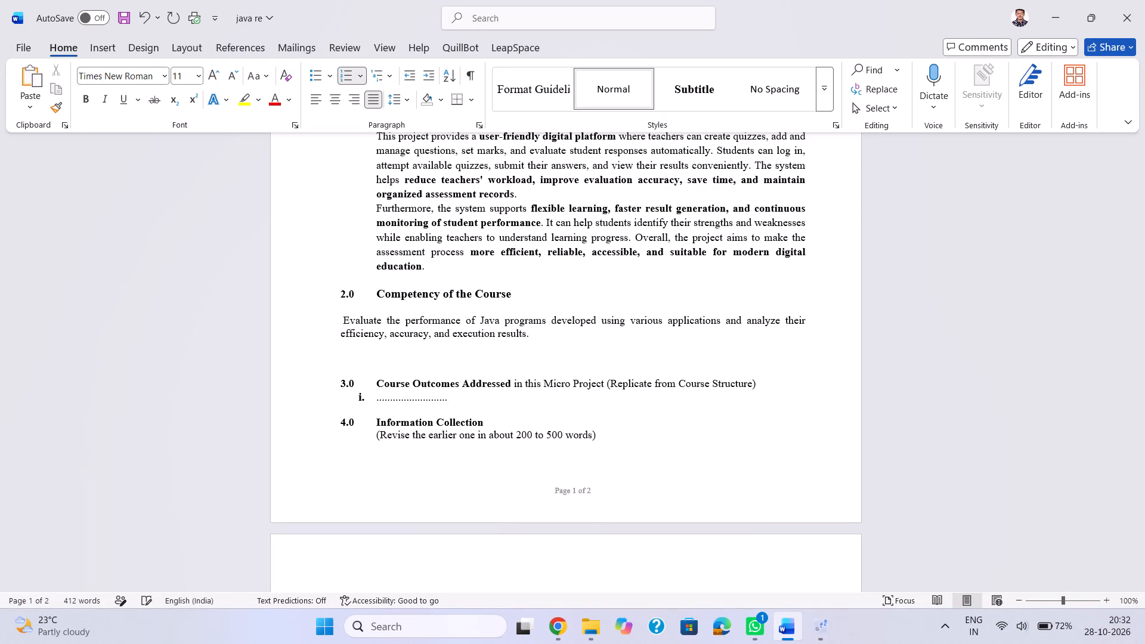
key("BackSpace")
key("BackSpace")
key("BackSpace")
key("BackSpace")
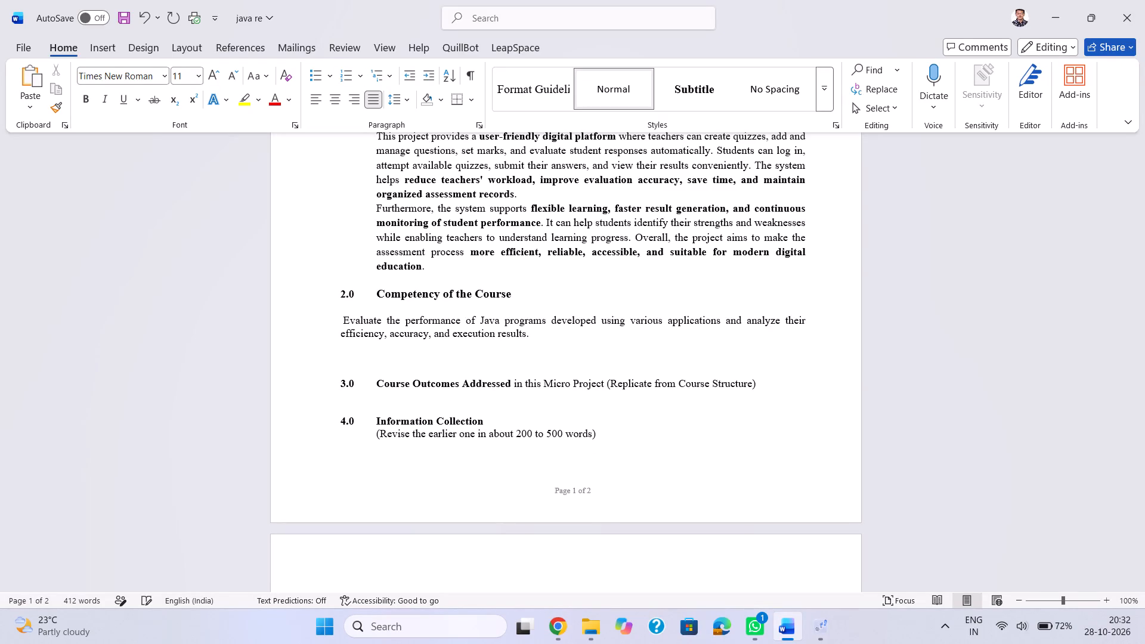
key("ctrl+v")
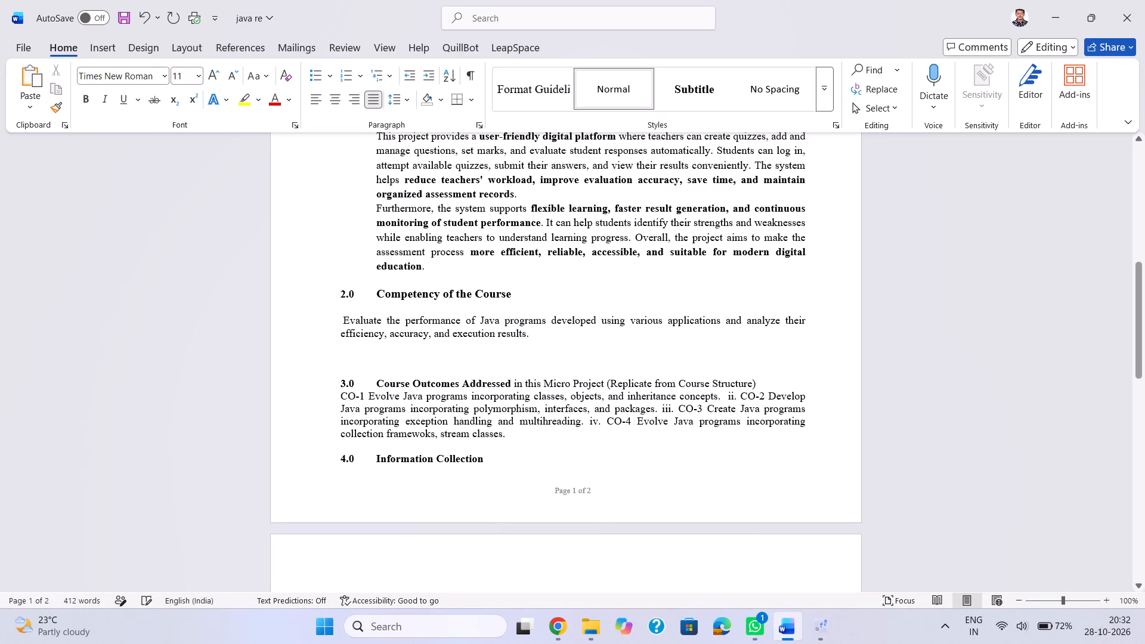
Put each course outcome from CO-1 to CO-4 on its own line, with a blank line below the 3.0 heading.
left_click(726, 398)
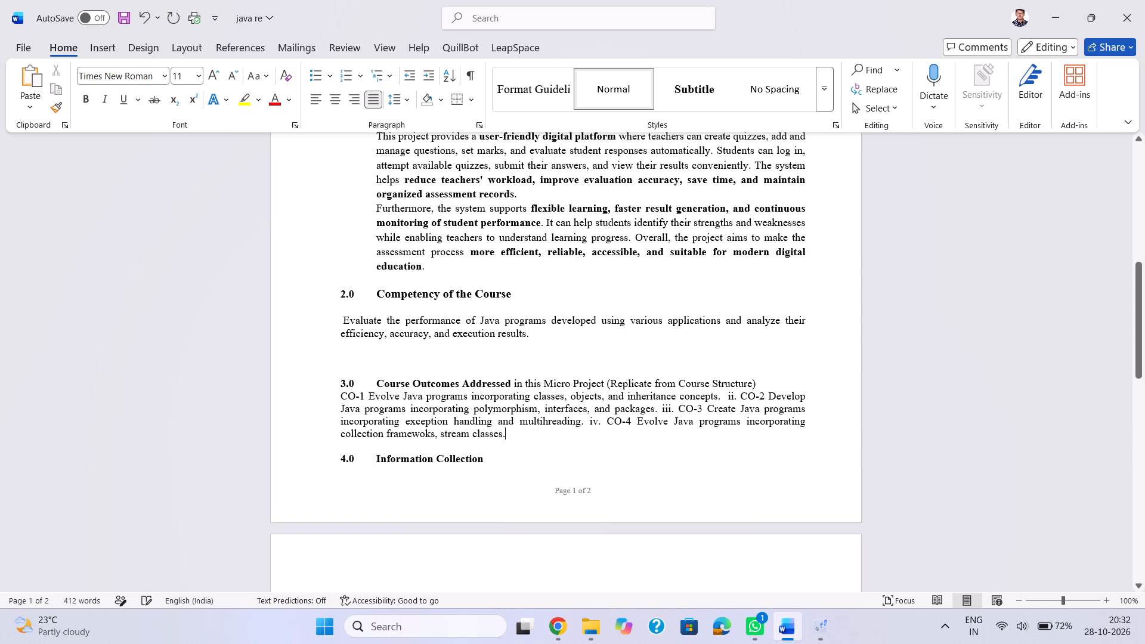
key("Return")
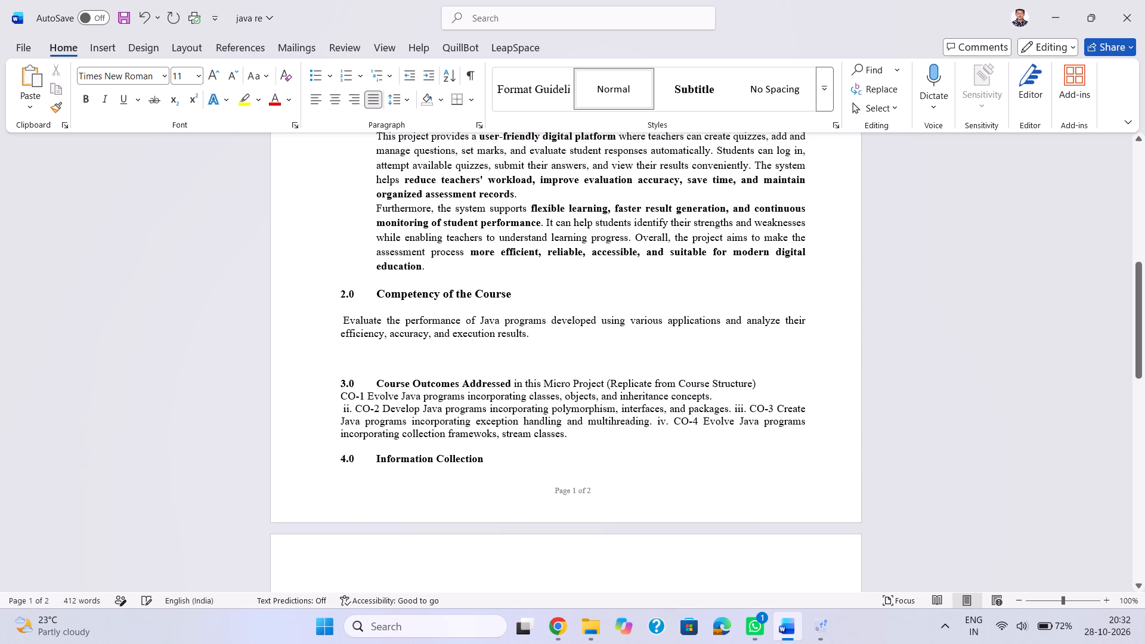
left_click(731, 412)
key("Return")
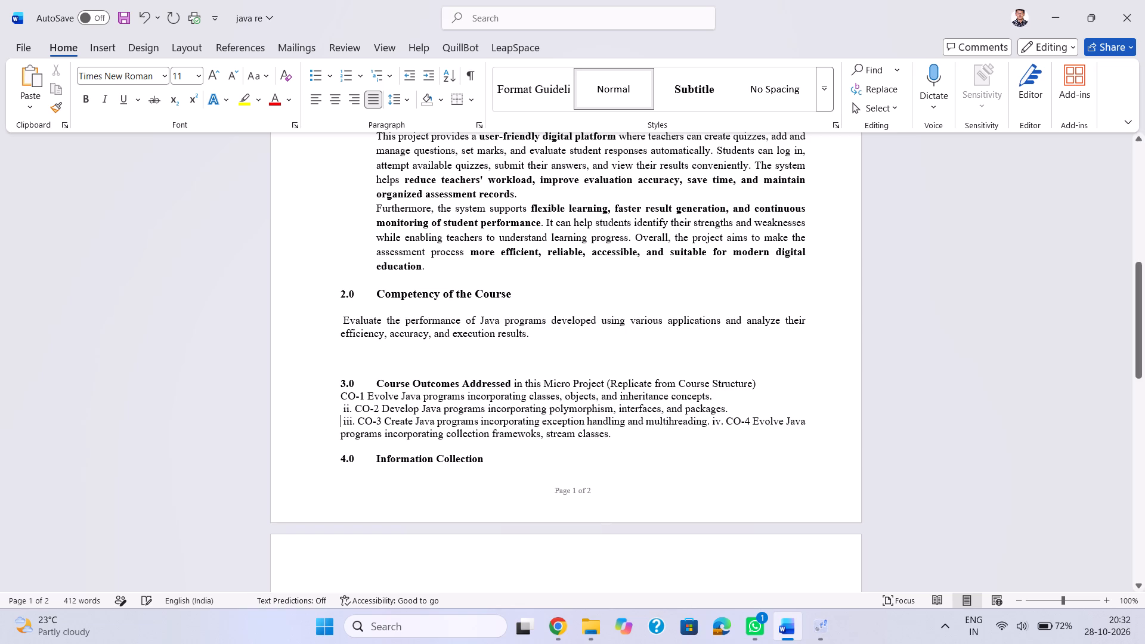
left_click(711, 420)
key("Return")
left_click(787, 378)
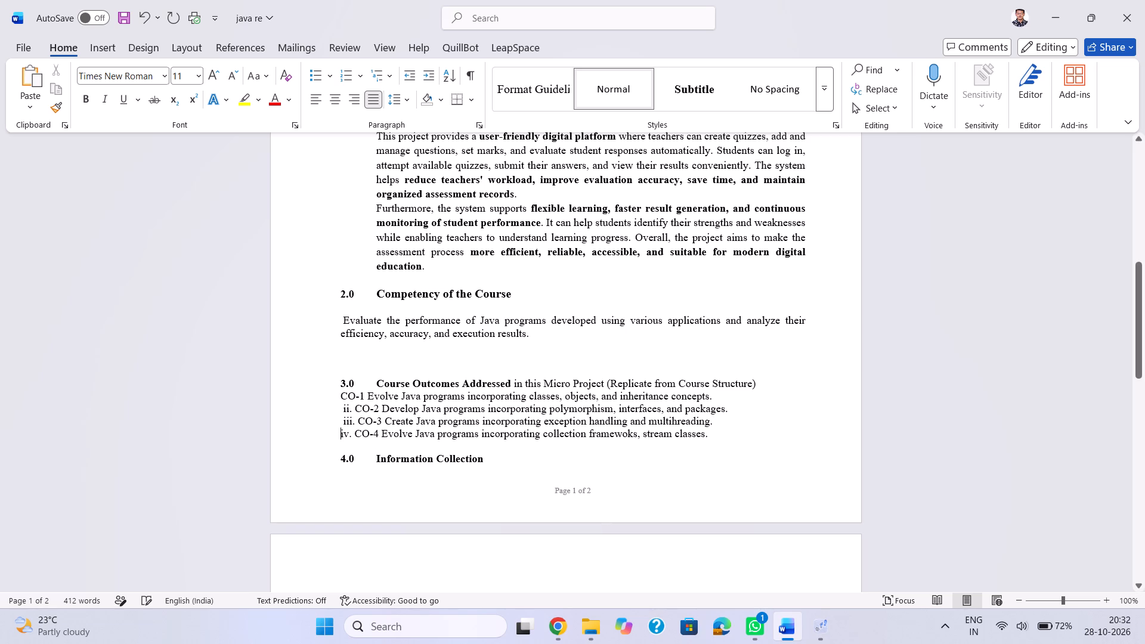
key("Return")
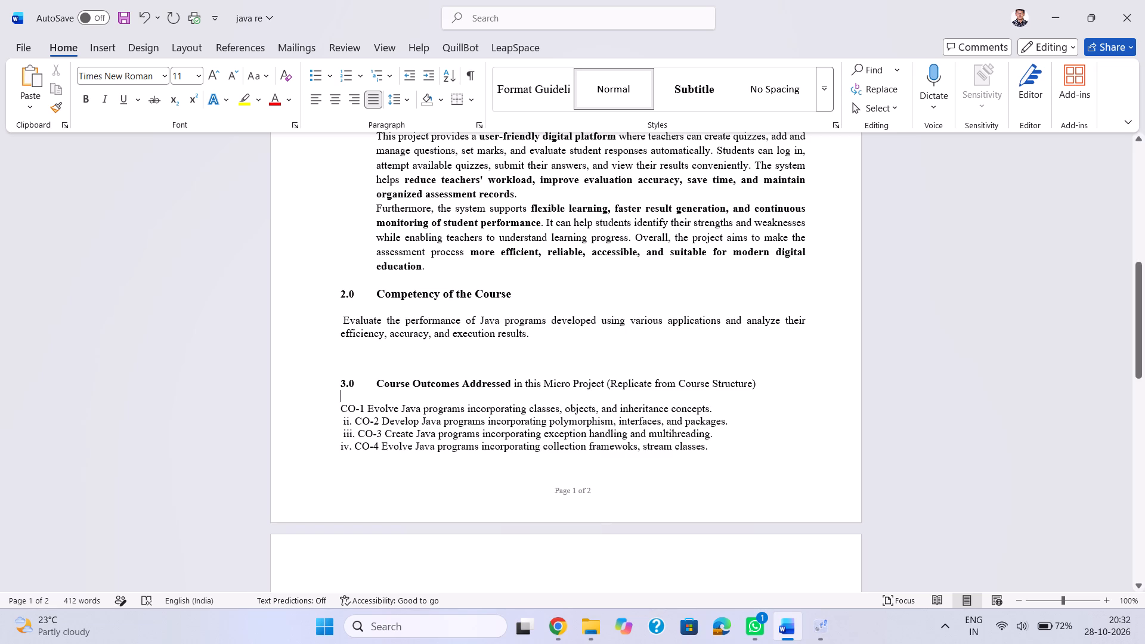
Set the font size of the four course outcome lines to 12.
left_click_drag(339, 402, 687, 458)
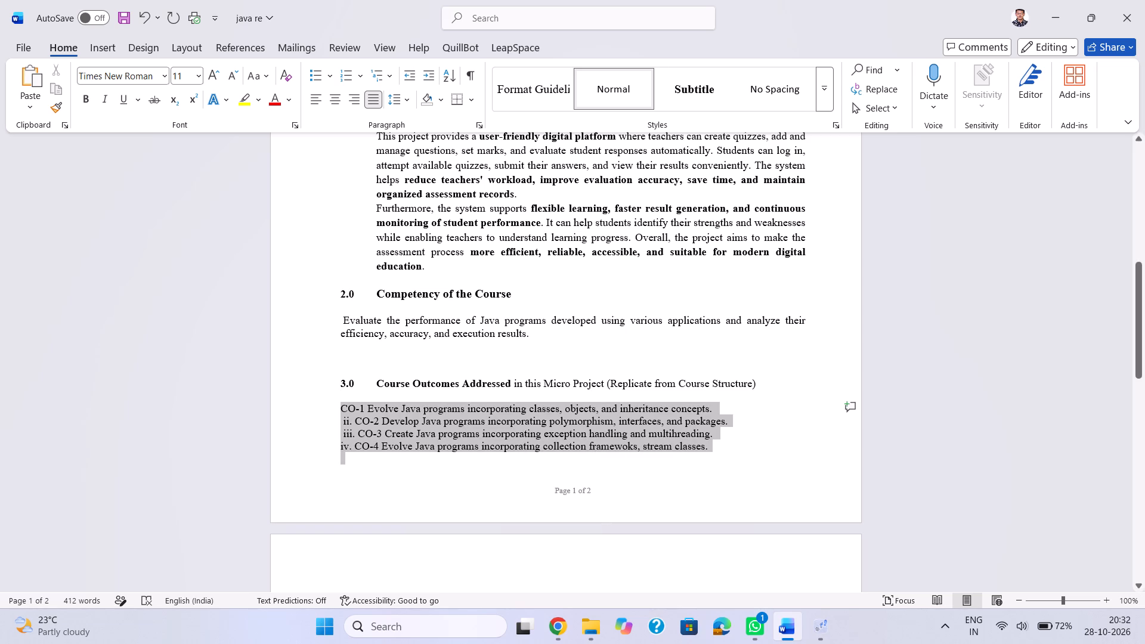
left_click(804, 411)
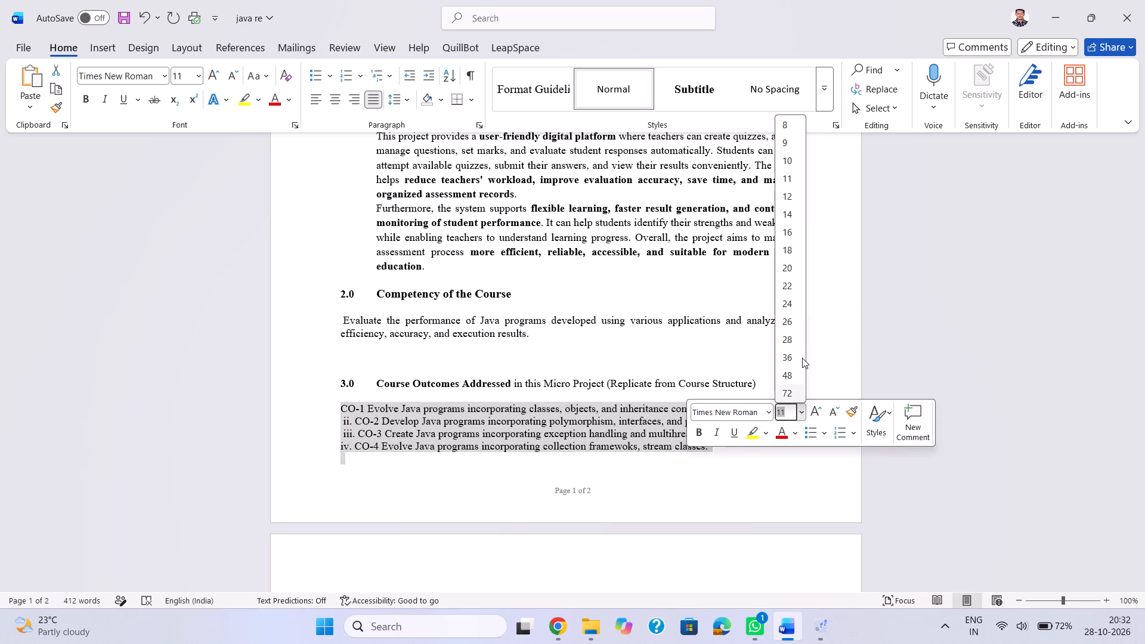
left_click(788, 200)
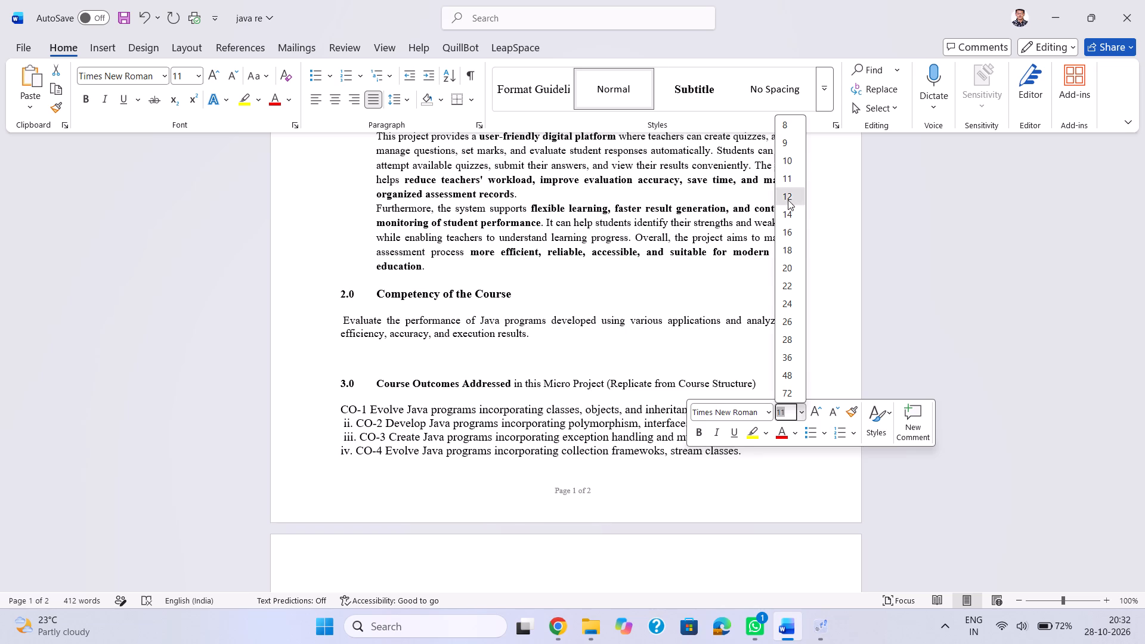
Set the font size of the "Course Outcomes Addressed in this Micro Project (Replicate from Course Structure)" heading text to 12.
left_click(489, 384)
left_click_drag(369, 386, 755, 379)
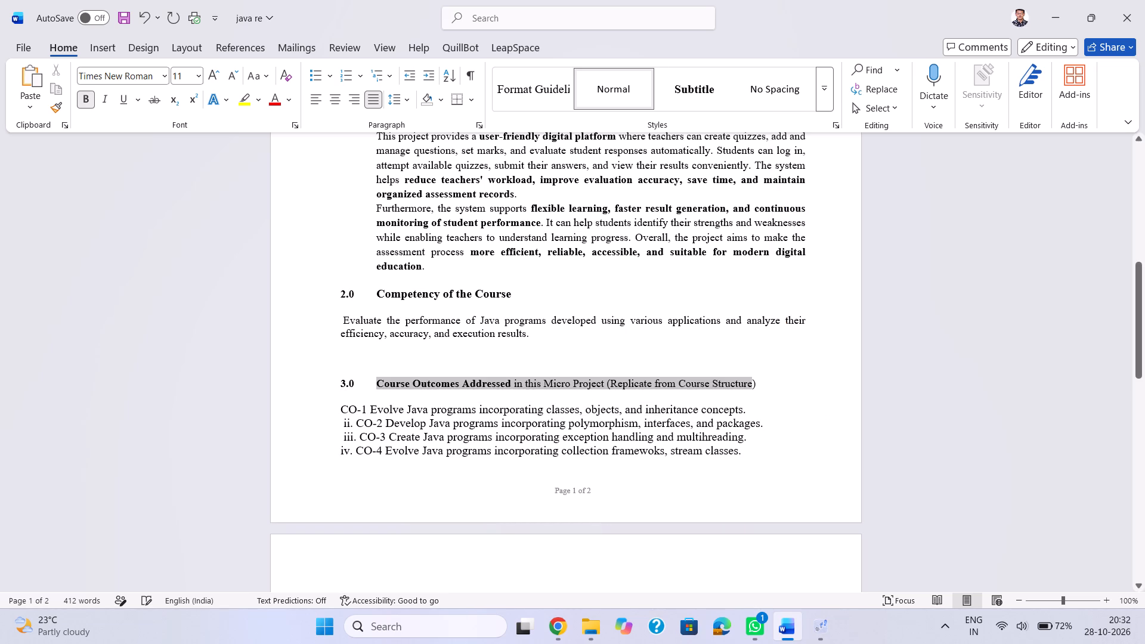
left_click_drag(755, 379, 756, 381)
left_click(874, 338)
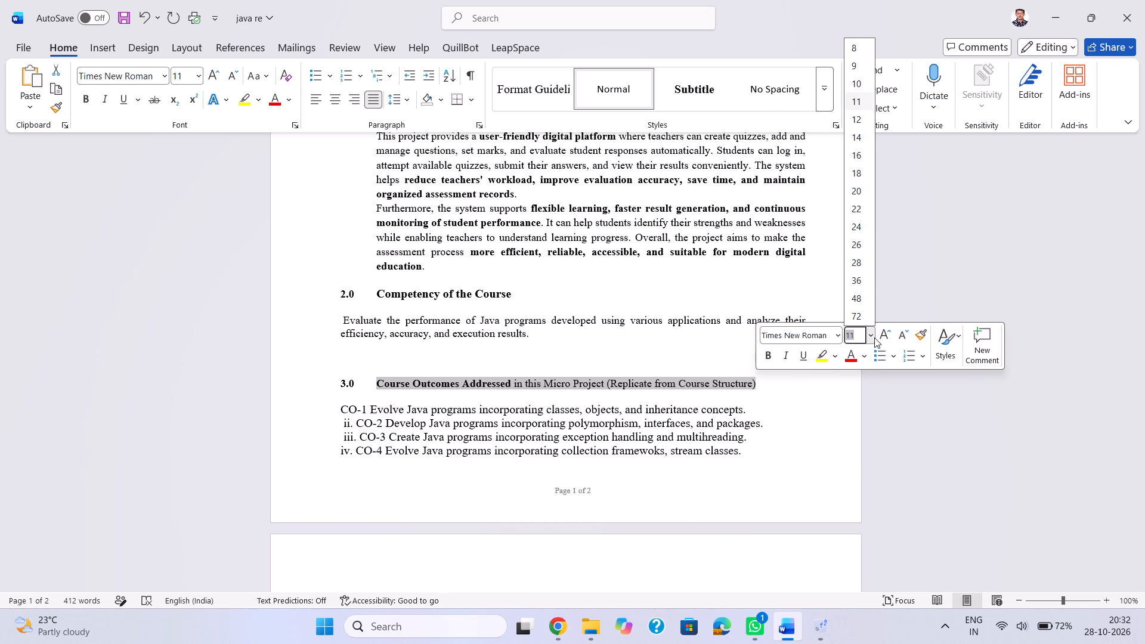
left_click(859, 117)
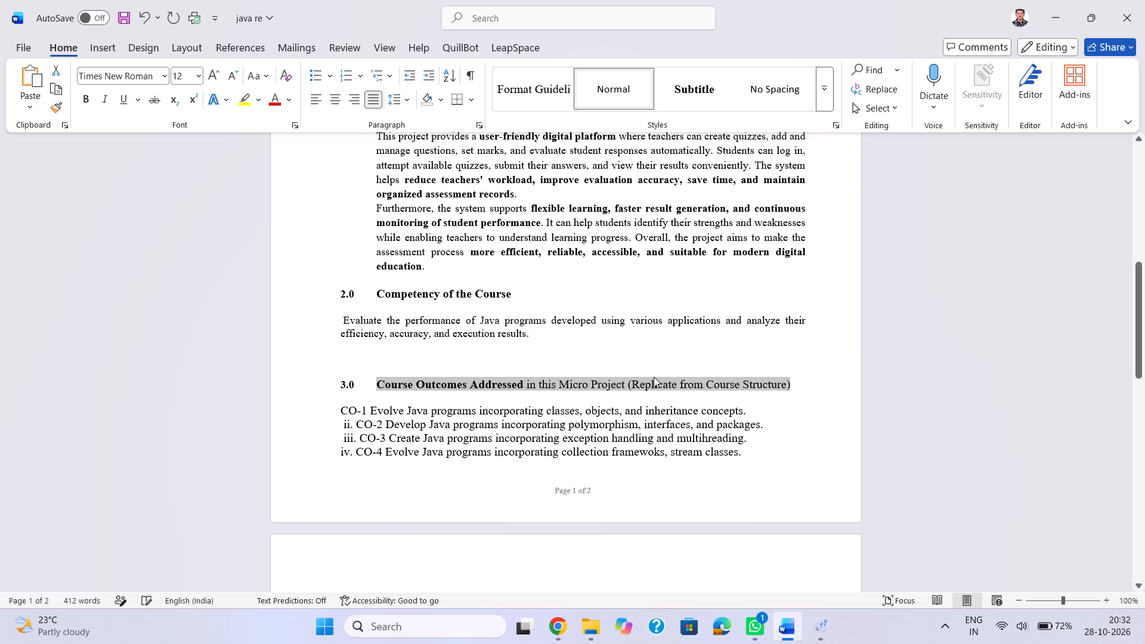
left_click(646, 355)
Review the layout of sections 1.0 to 3.0 and the section headings that follow on the second page.
scroll(588, 383, "up", 1)
scroll(588, 383, "down", 1)
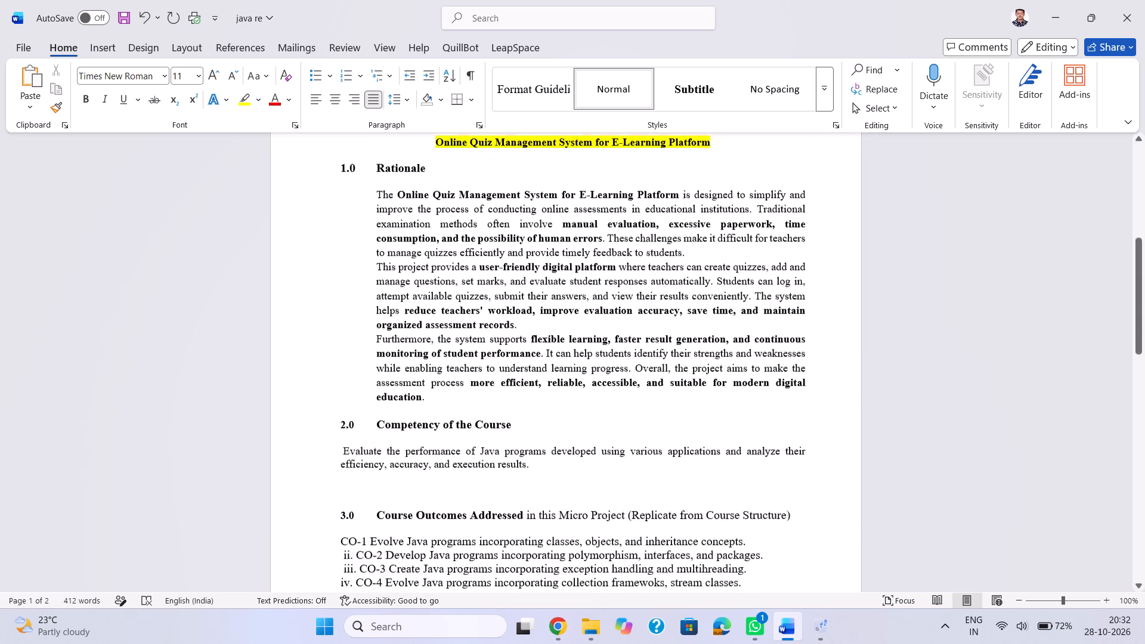
scroll(588, 383, "down", 1)
scroll(588, 383, "up", 2)
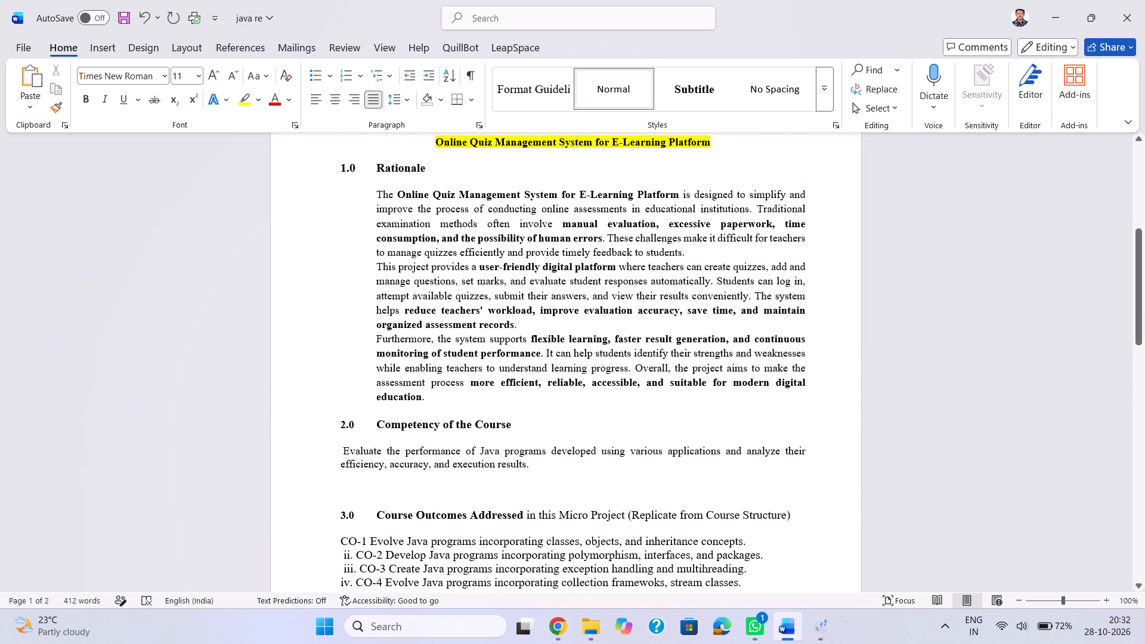
scroll(588, 383, "down", 1)
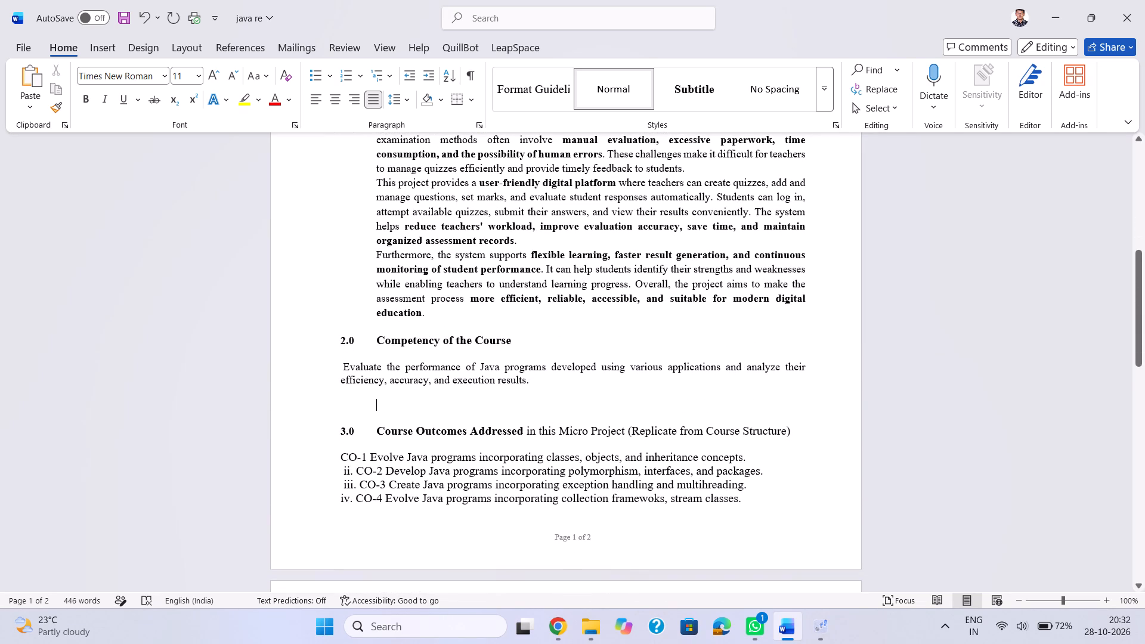
scroll(342, 452, "down", 1)
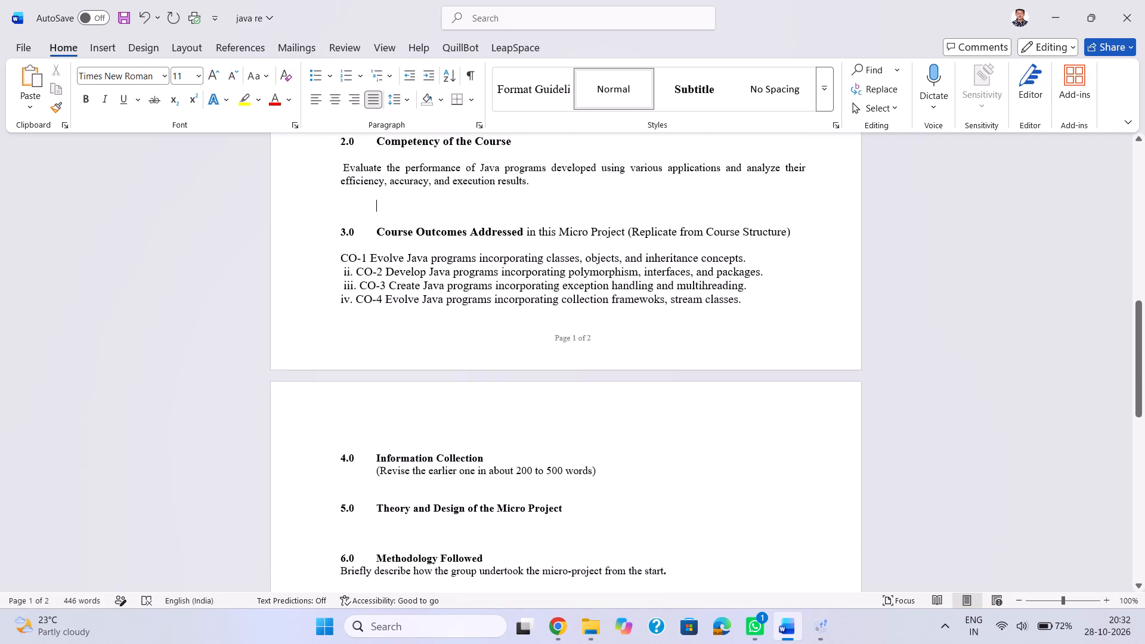
left_click(409, 200)
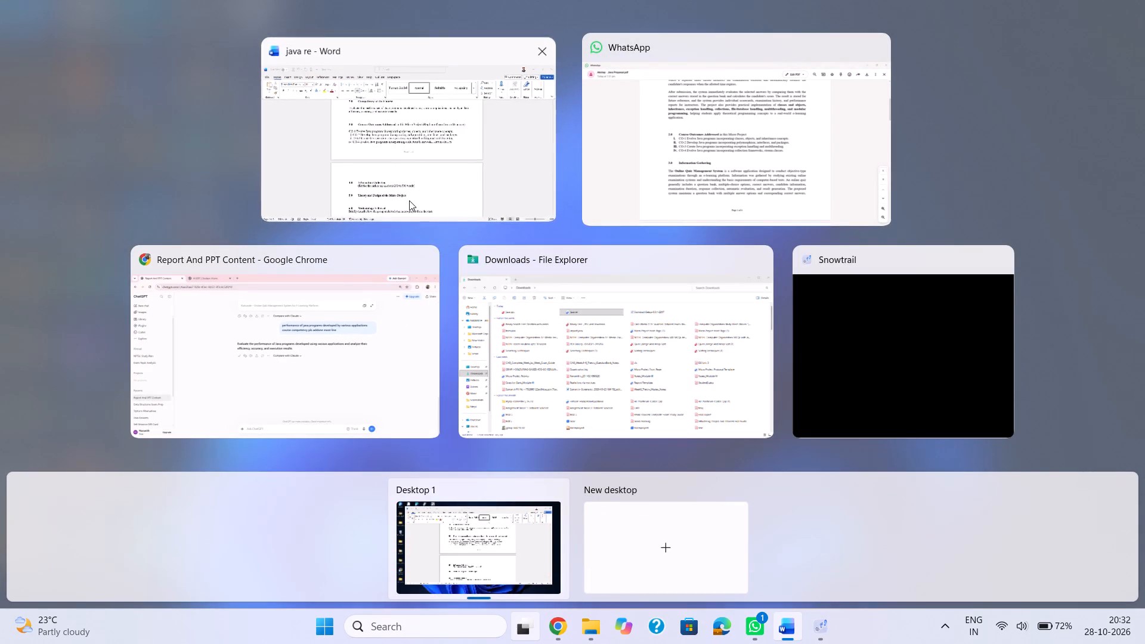
scroll(437, 287, "down", 1)
right_click(437, 287)
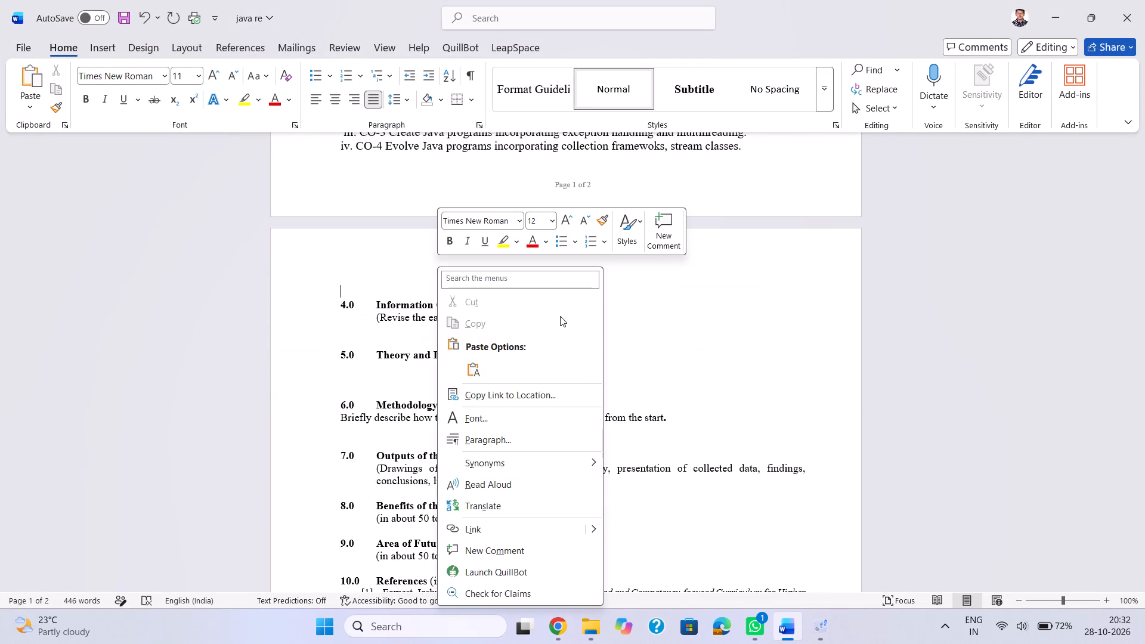
left_click(687, 373)
left_click_drag(612, 318, 404, 314)
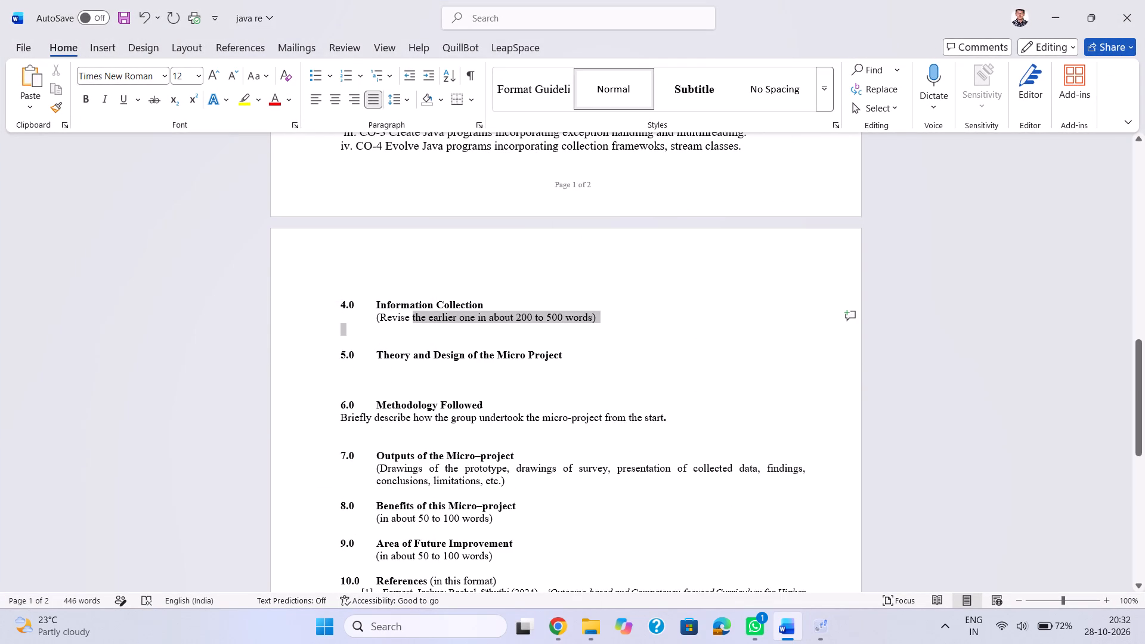
left_click_drag(404, 314, 366, 298)
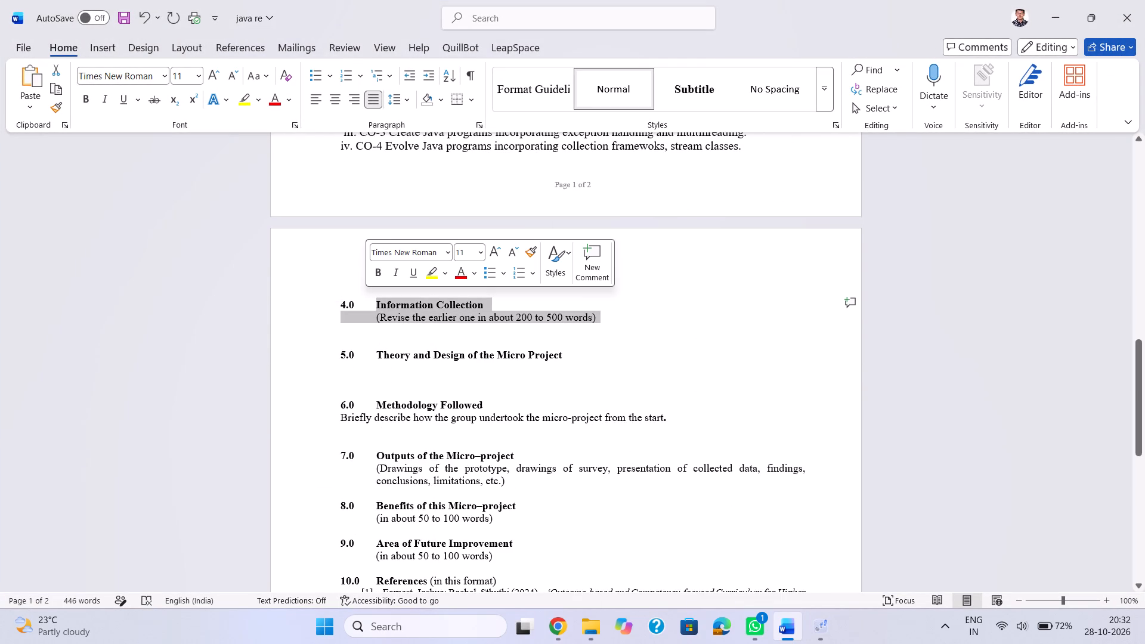
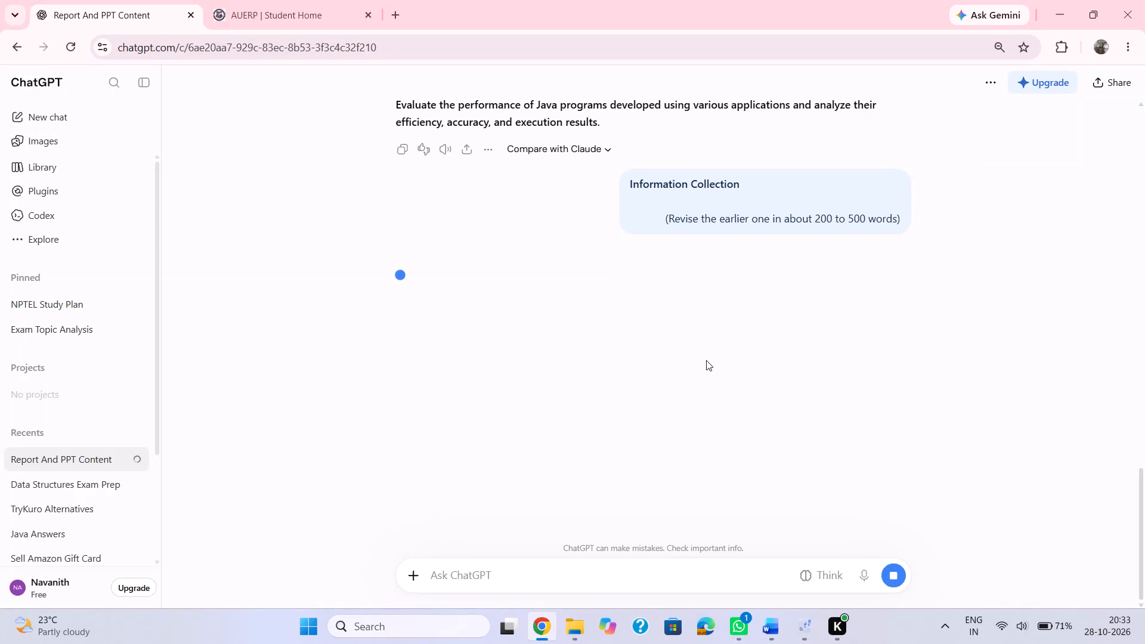
Switch to the Word report and delete the "(Revise the earlier one in about 200 to 500 words)" note under 4.0 Information Collection.
left_click(767, 643)
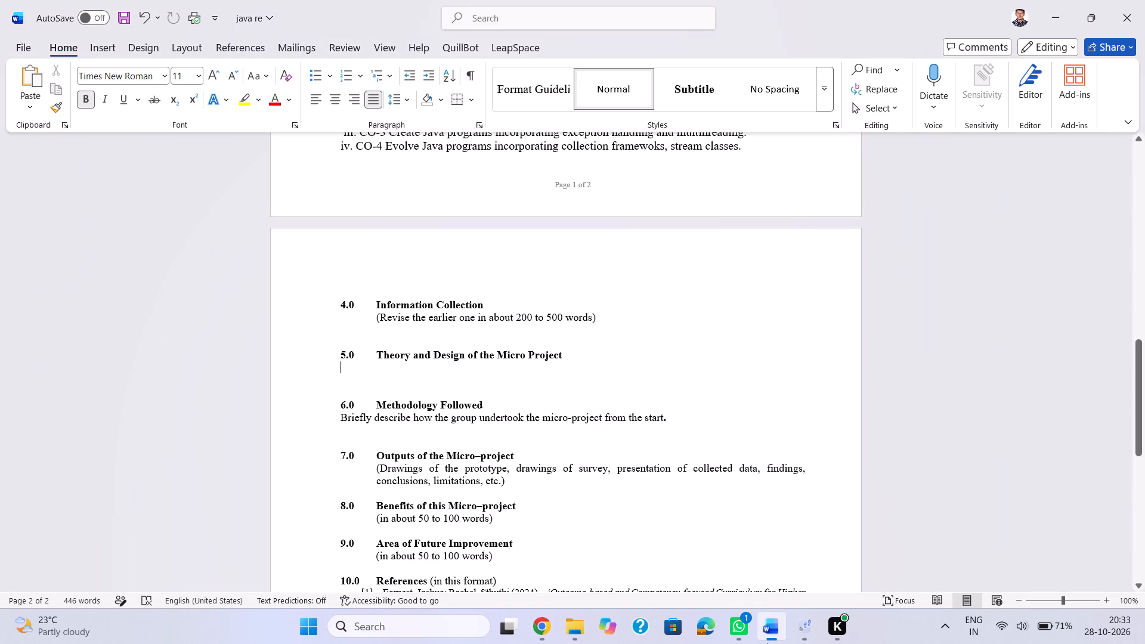
left_click(618, 314)
key("BackSpace")
key("BackSpace")
key("BackSpace")
key("BackSpace")
key("BackSpace")
key("BackSpace")
key("BackSpace")
key("BackSpace")
key("BackSpace")
key("BackSpace")
key("BackSpace")
key("BackSpace")
key("BackSpace")
key("BackSpace")
key("BackSpace")
key("BackSpace")
key("BackSpace")
key("BackSpace")
key("BackSpace")
key("BackSpace")
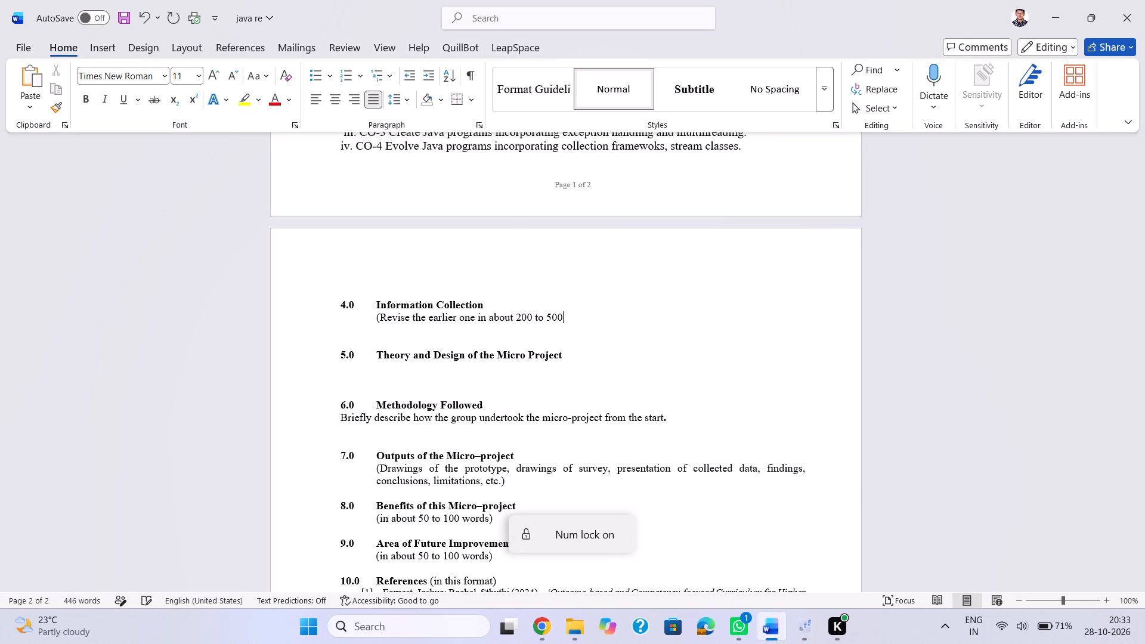
key("BackSpace")
key("BackSpace")
key("BackSpace")
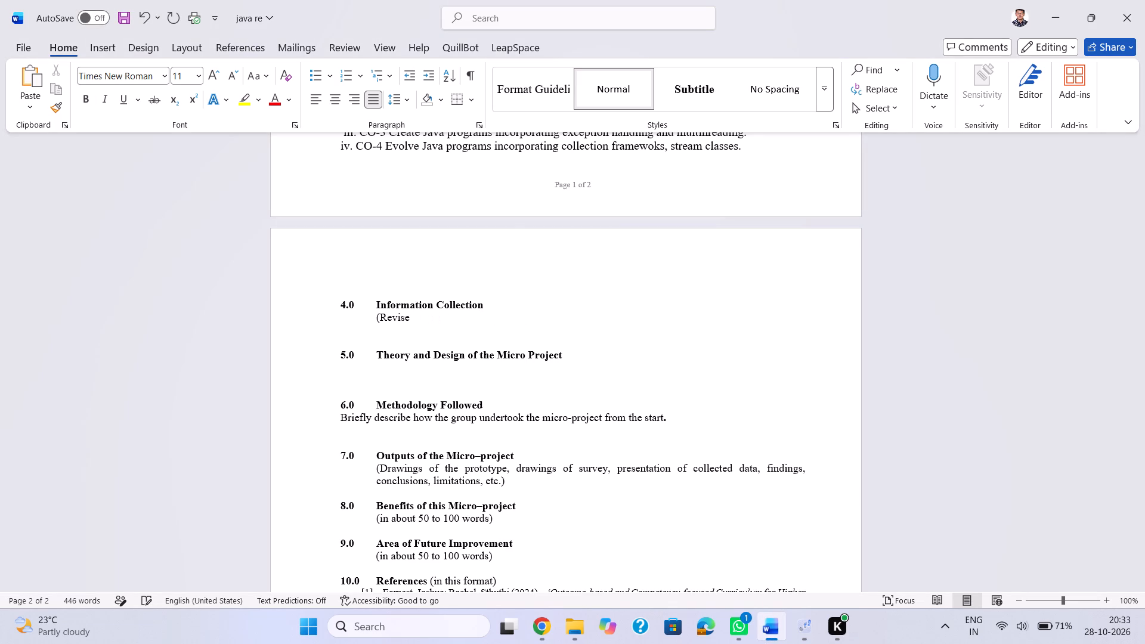
key("BackSpace")
key("BackSpace")
key("BackSpace")
key("BackSpace")
key("BackSpace")
key("BackSpace")
key("BackSpace")
key("BackSpace")
Add a new line under 4.0 Information Collection and indent it with spaces to line up with the heading text.
key("Return")
key("space")
key("space")
key("space")
key("space")
key("space")
key("space")
key("space")
key("space")
key("space")
key("space")
key("space")
key("space")
key("space")
key("space")
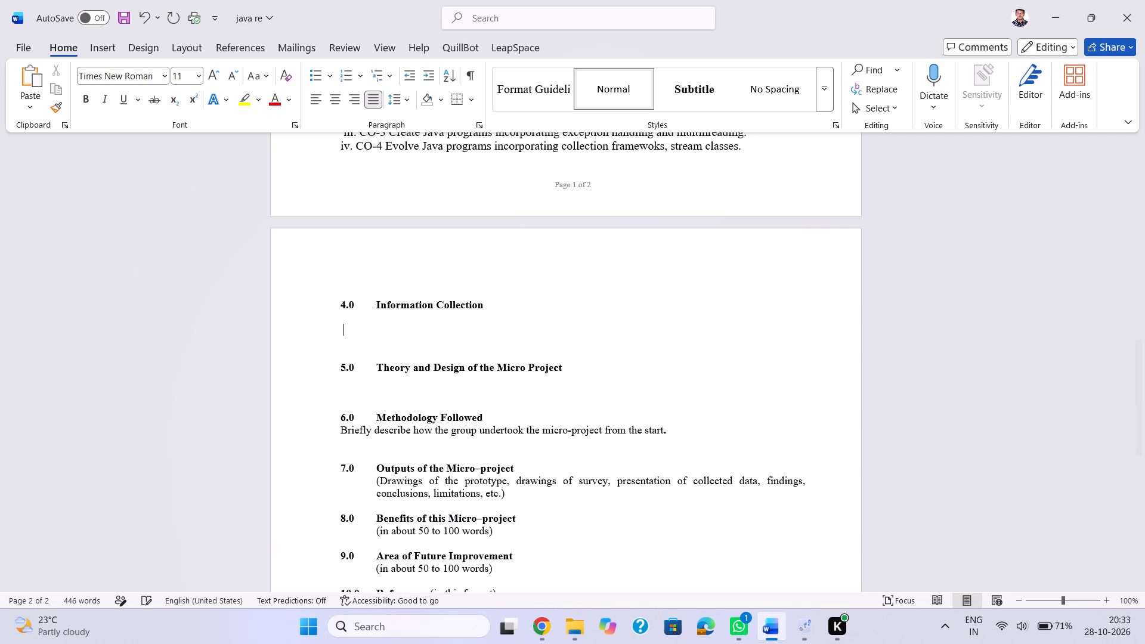
key("BackSpace")
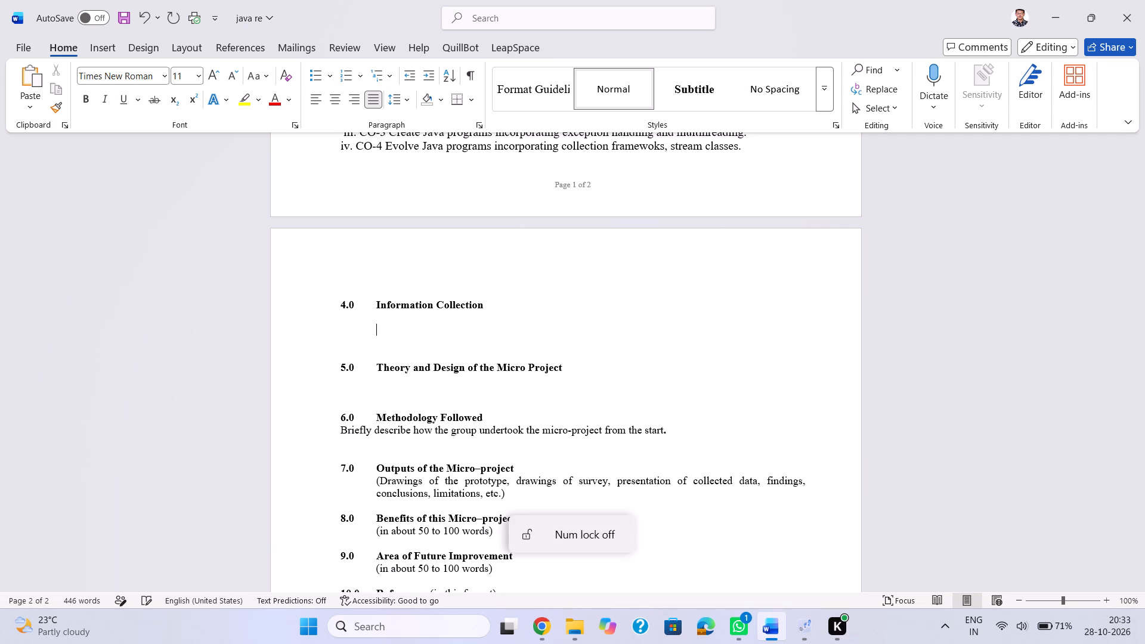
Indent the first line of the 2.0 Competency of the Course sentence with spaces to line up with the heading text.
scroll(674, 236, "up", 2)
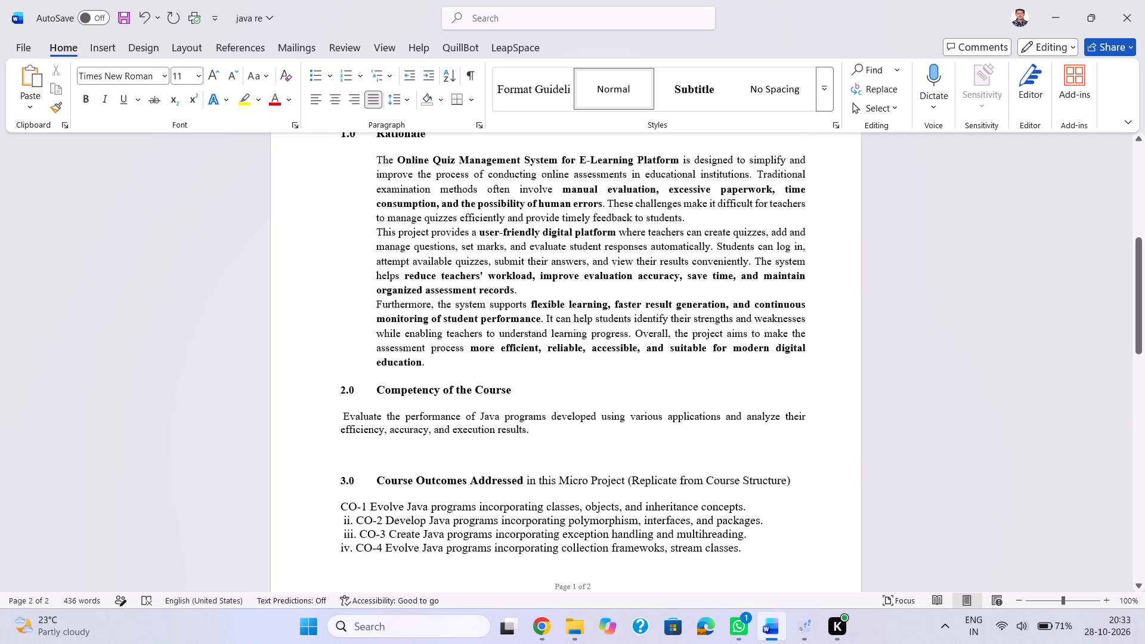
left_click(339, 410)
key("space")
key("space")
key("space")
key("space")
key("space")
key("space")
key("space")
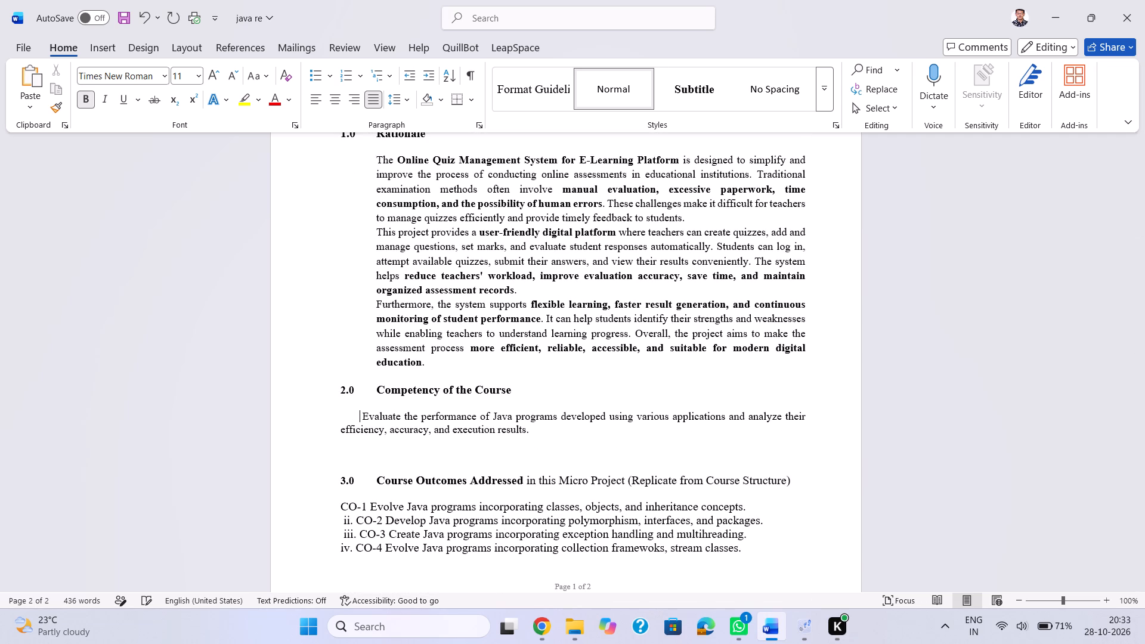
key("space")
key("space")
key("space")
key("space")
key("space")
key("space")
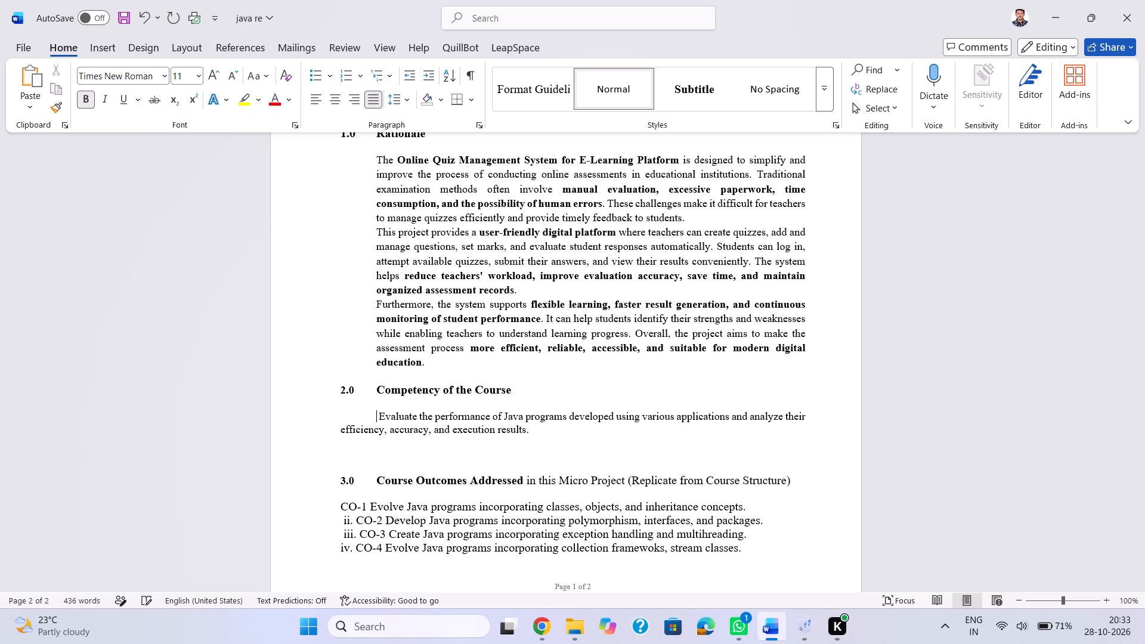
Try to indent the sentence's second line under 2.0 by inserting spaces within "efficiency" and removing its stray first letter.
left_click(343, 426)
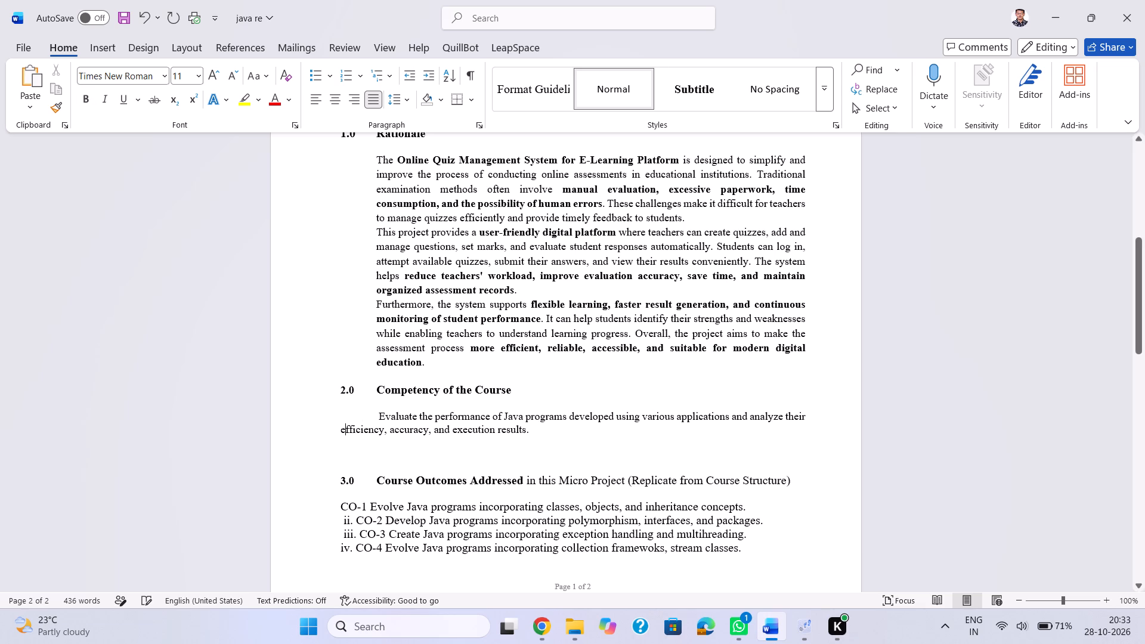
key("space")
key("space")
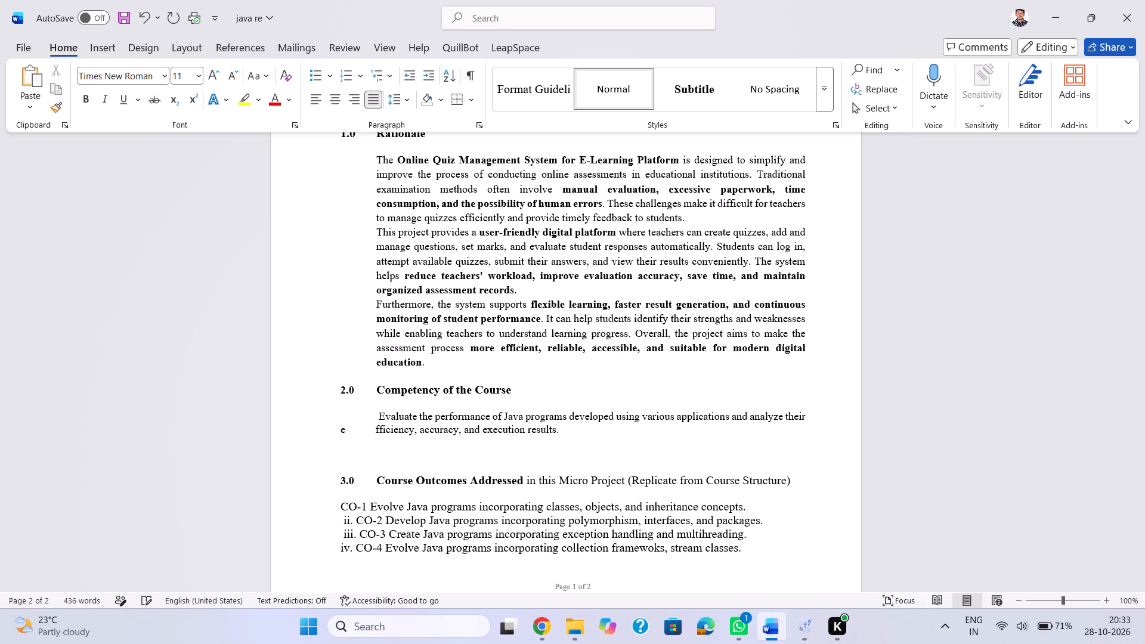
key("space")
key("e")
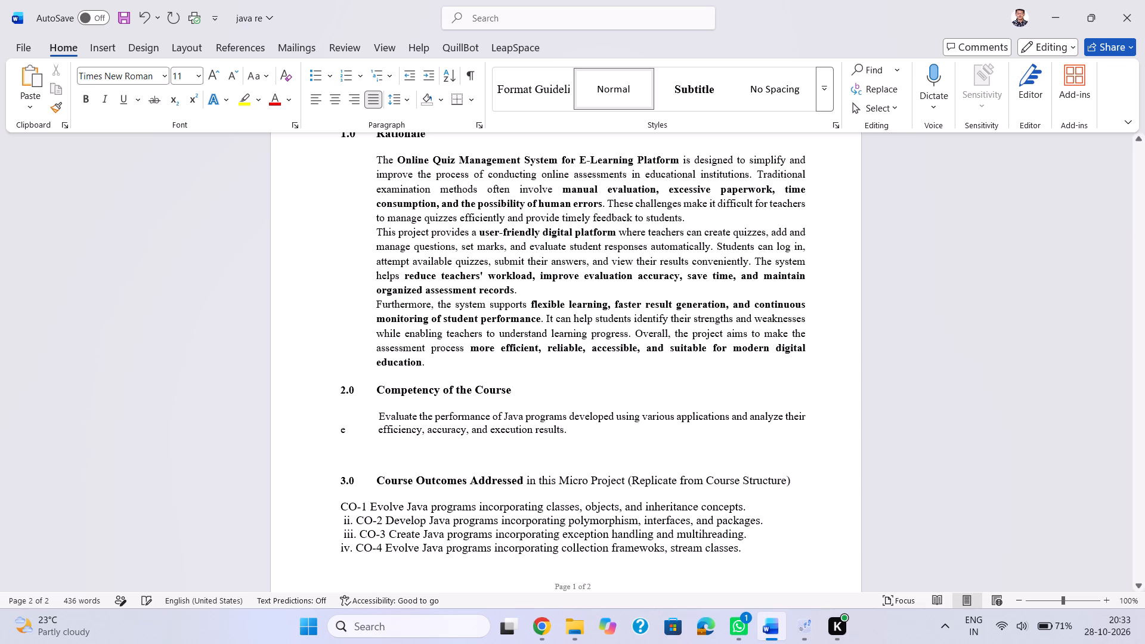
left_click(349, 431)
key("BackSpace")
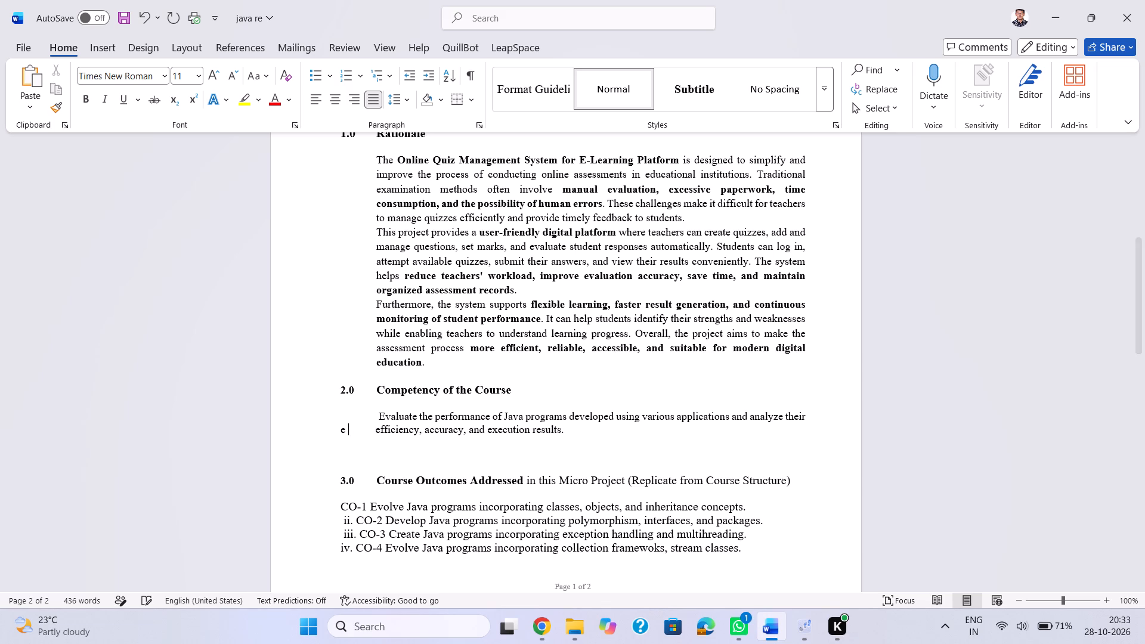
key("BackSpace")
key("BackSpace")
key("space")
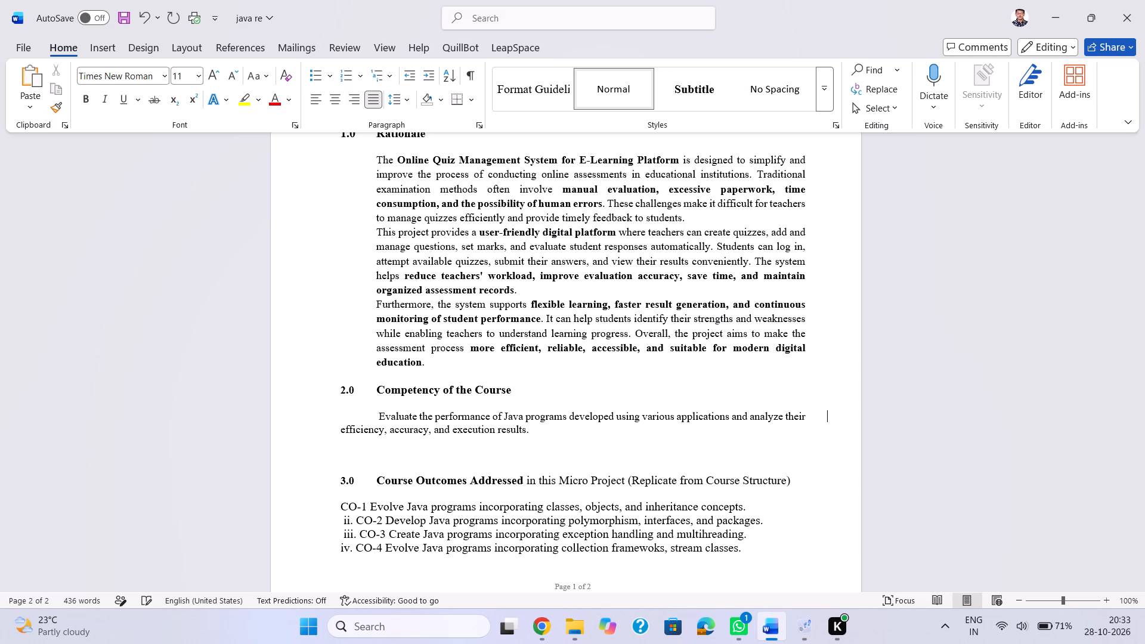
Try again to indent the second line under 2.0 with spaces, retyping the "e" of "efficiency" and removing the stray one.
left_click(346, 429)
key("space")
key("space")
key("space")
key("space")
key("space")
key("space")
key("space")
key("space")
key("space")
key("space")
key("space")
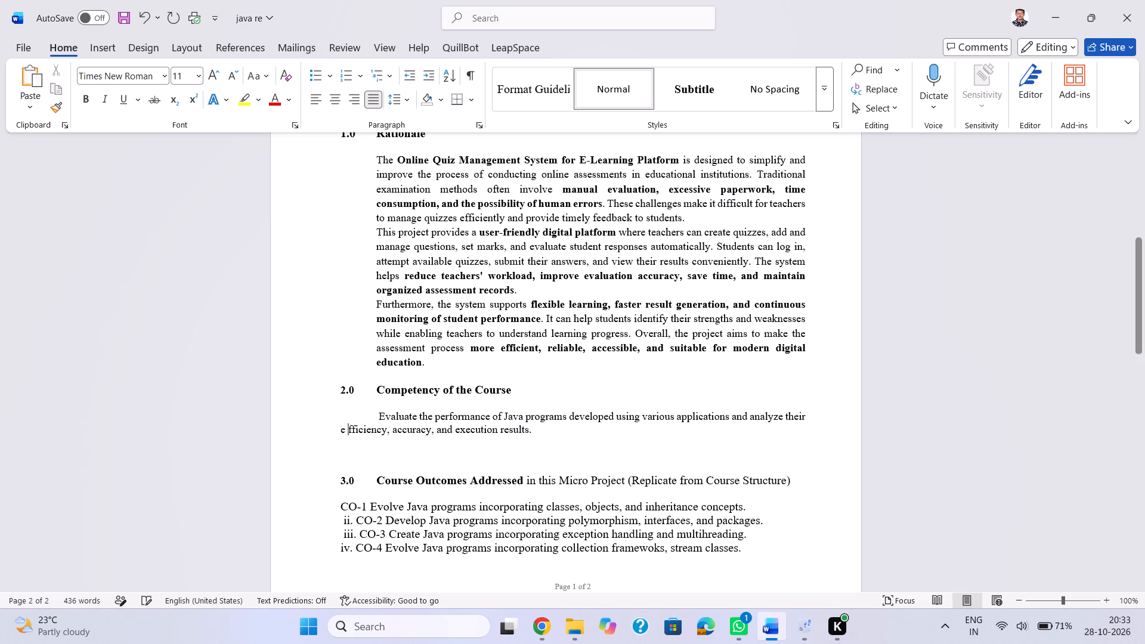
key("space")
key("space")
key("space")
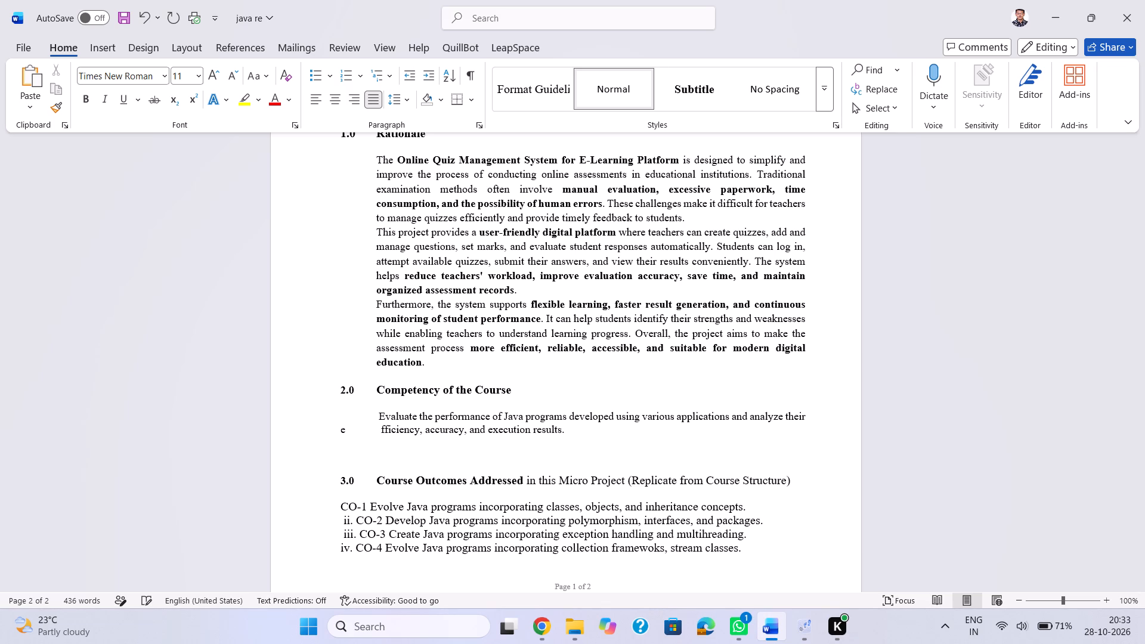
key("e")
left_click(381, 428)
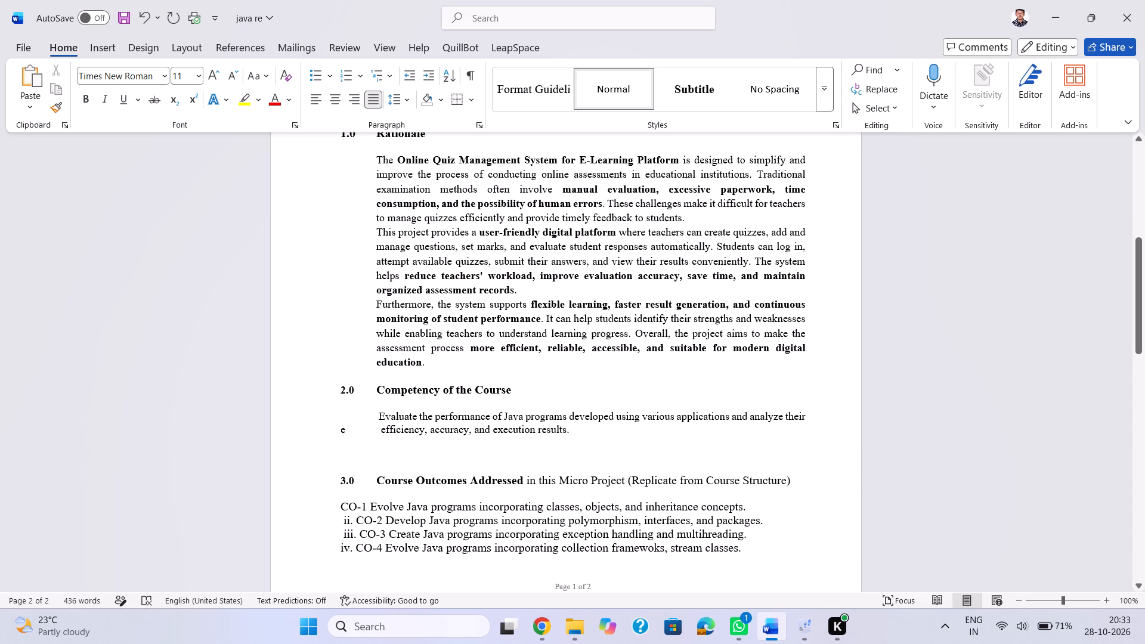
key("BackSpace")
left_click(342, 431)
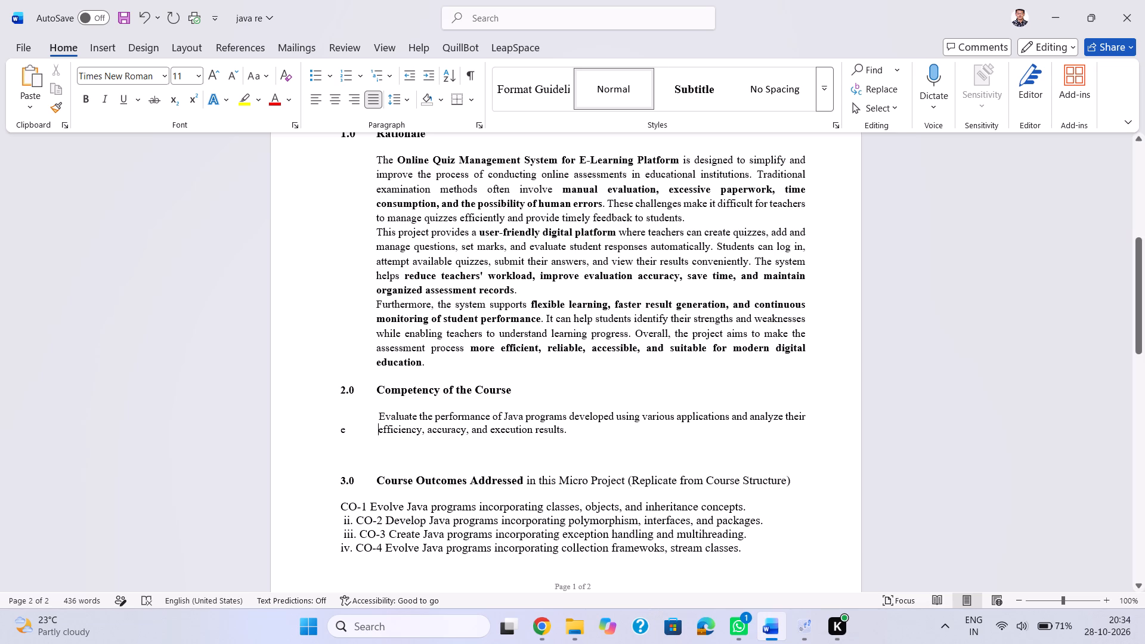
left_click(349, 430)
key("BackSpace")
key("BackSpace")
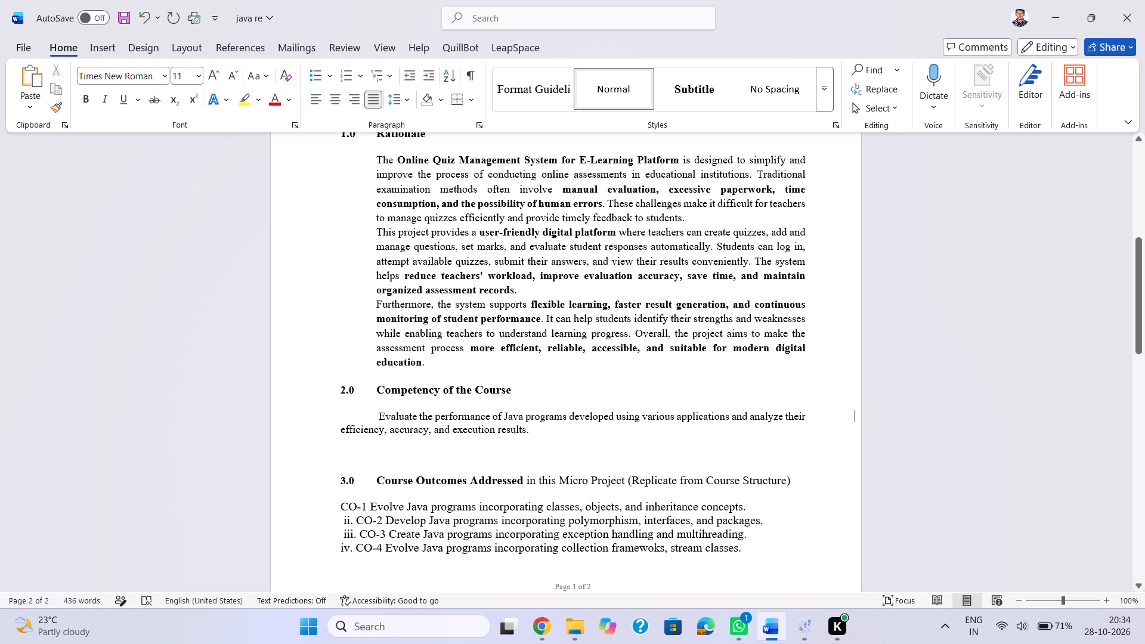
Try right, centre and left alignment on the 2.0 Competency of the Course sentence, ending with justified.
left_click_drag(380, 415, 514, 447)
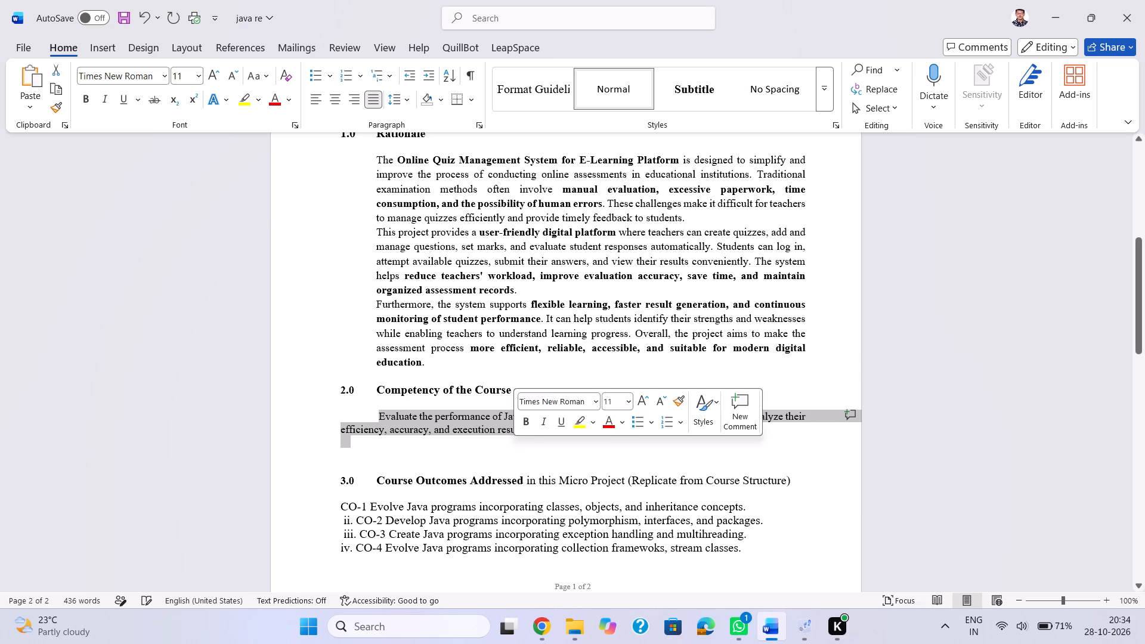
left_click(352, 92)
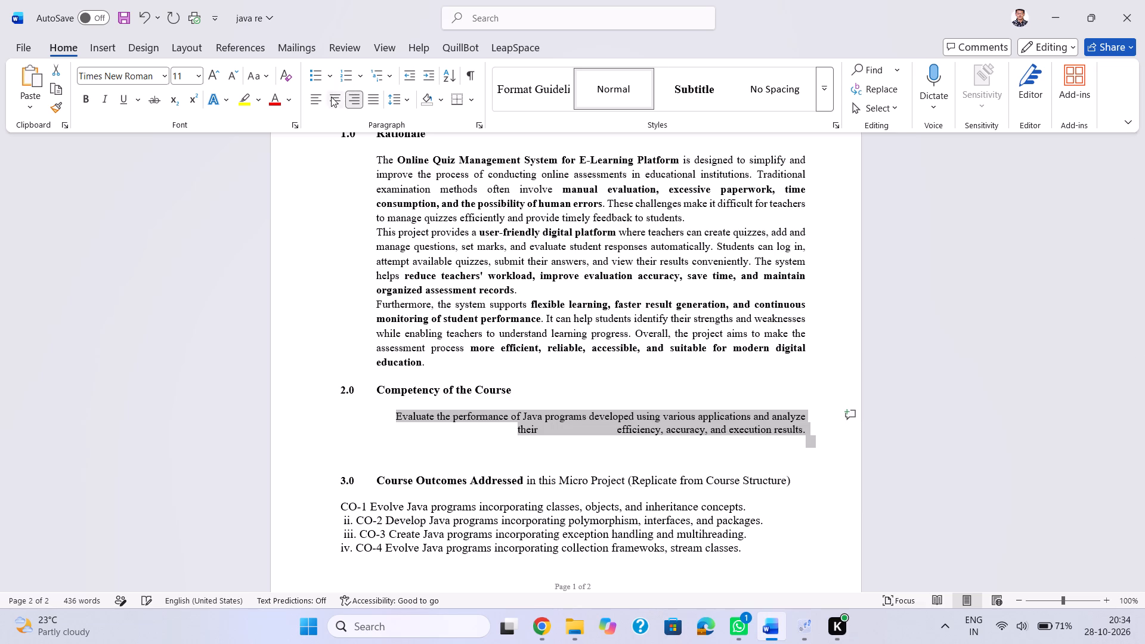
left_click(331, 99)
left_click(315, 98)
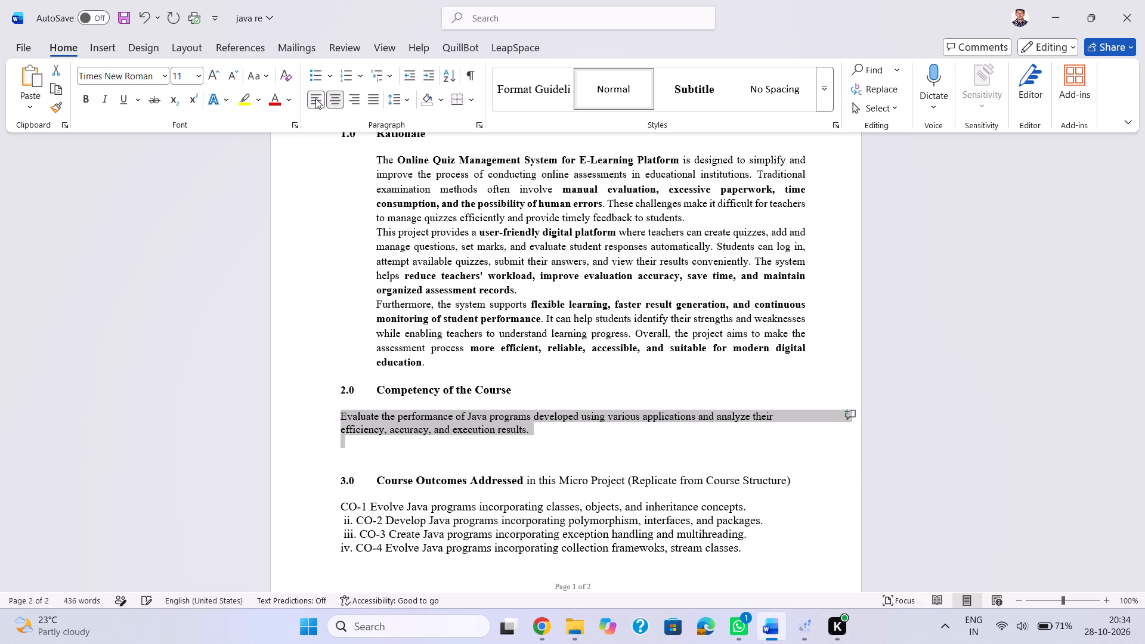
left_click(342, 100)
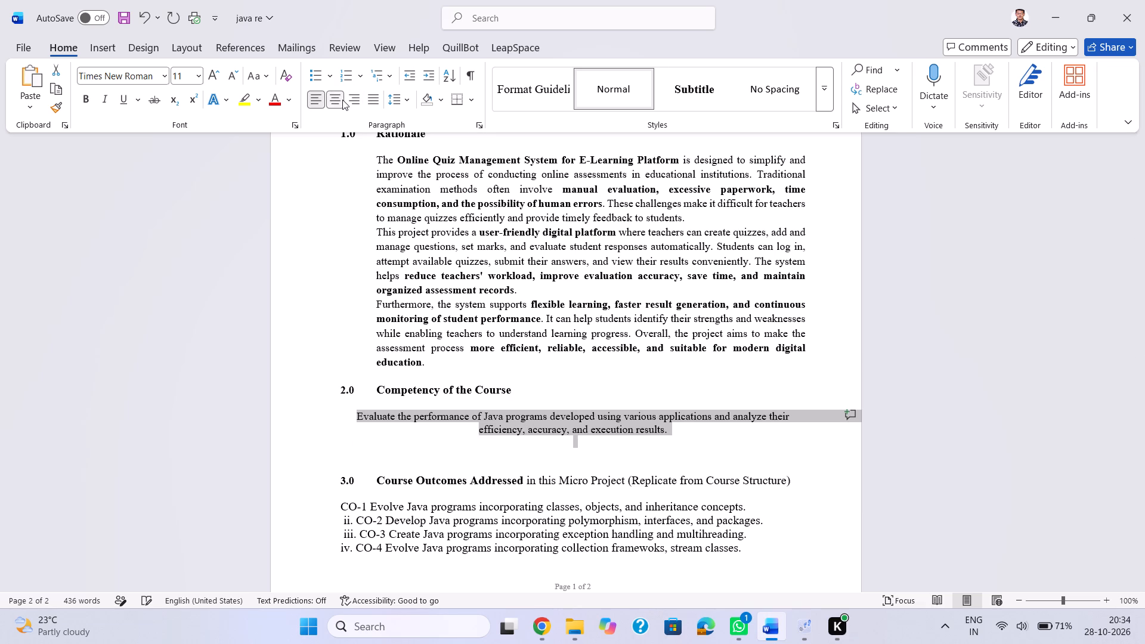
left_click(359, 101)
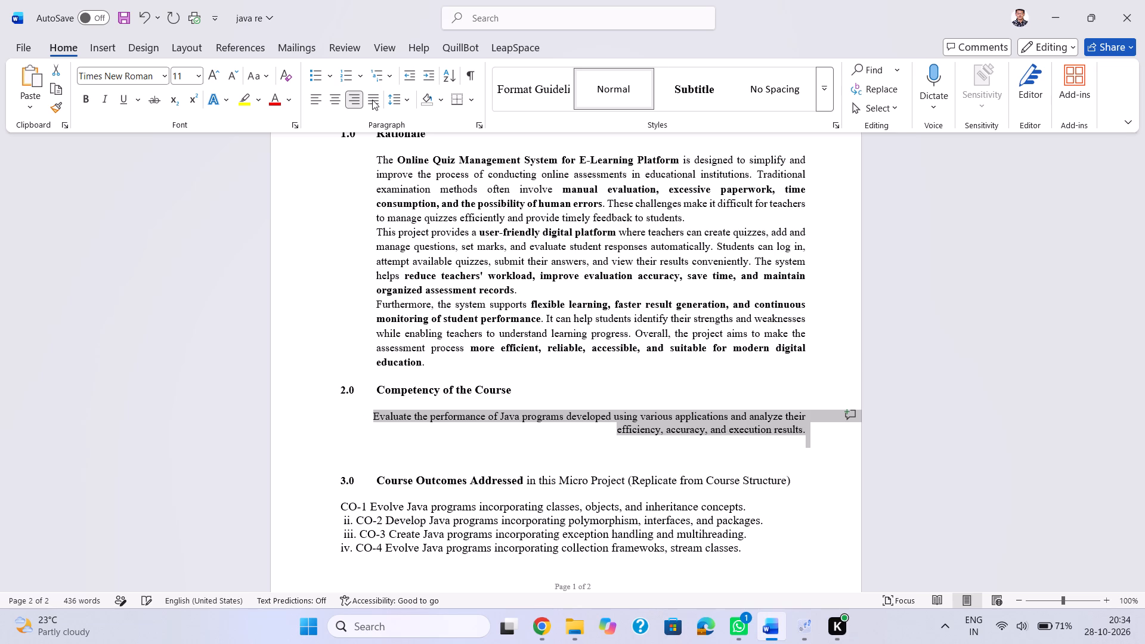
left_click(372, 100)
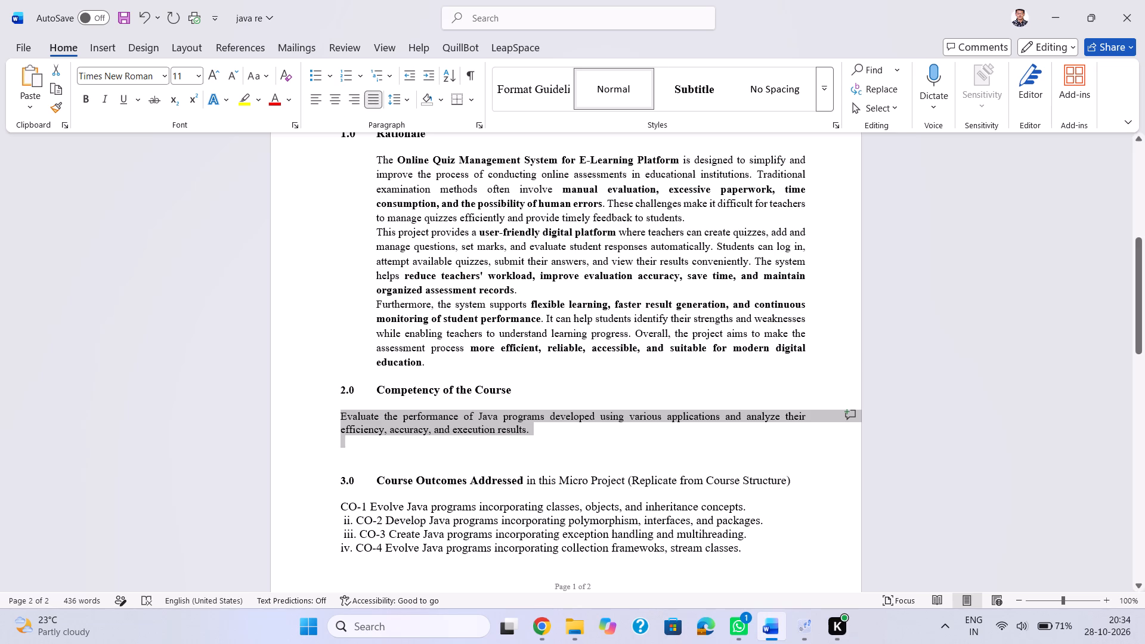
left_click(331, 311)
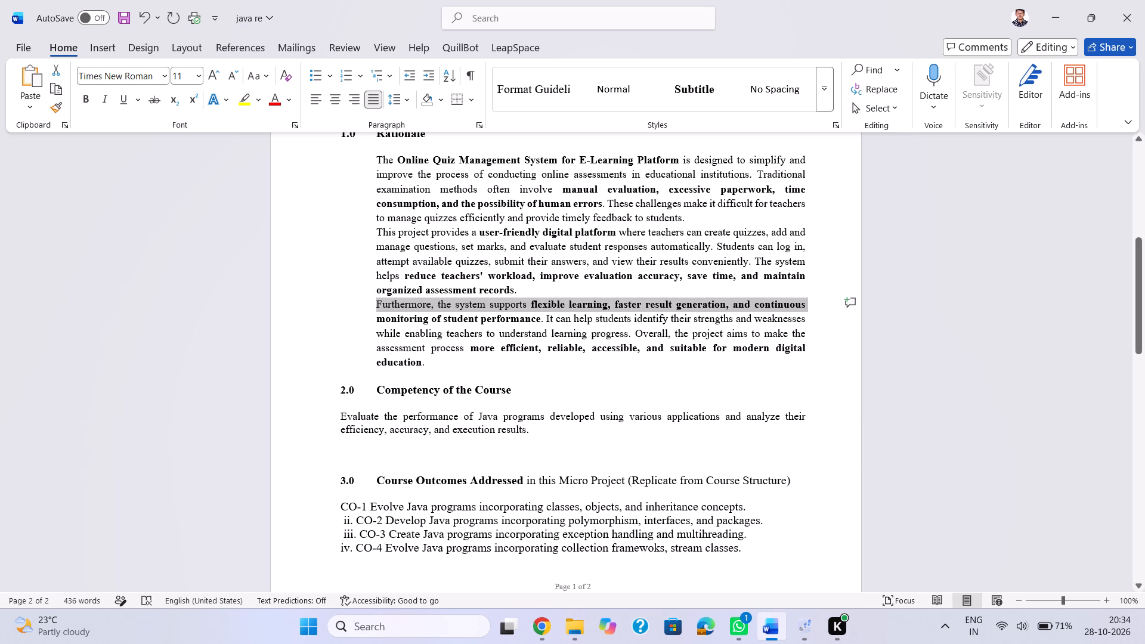
Indent the first line of the 2.0 Competency of the Course sentence with spaces so it starts level with the heading text.
left_click(341, 418)
key("space")
key("space")
key("space")
key("space")
key("space")
key("space")
key("space")
key("space")
key("space")
key("space")
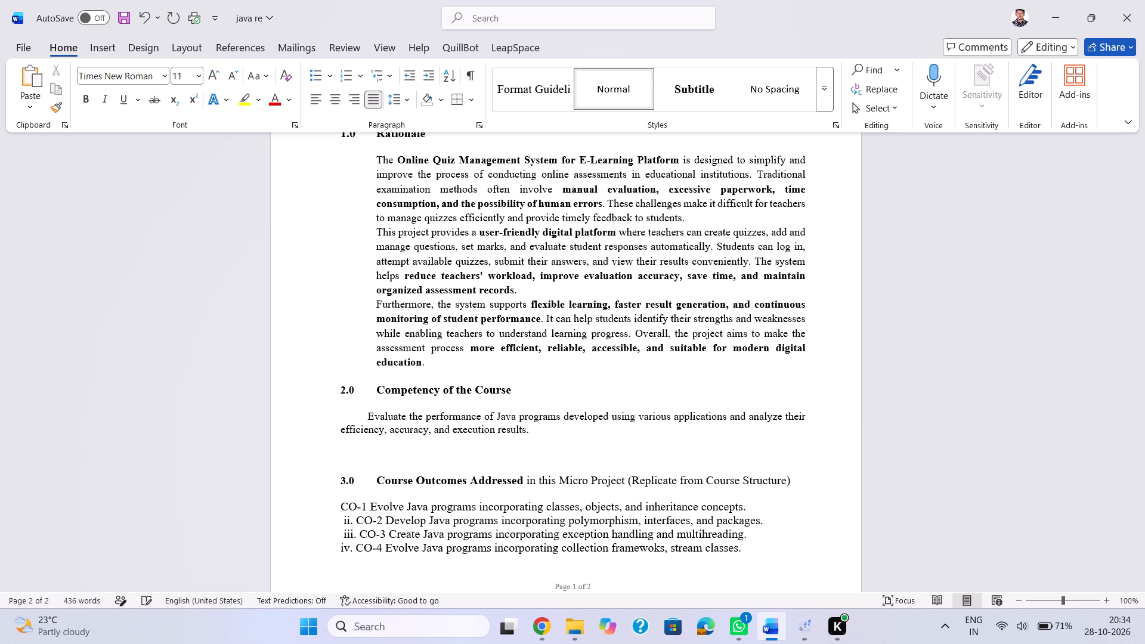
key("space")
key("space")
key("space")
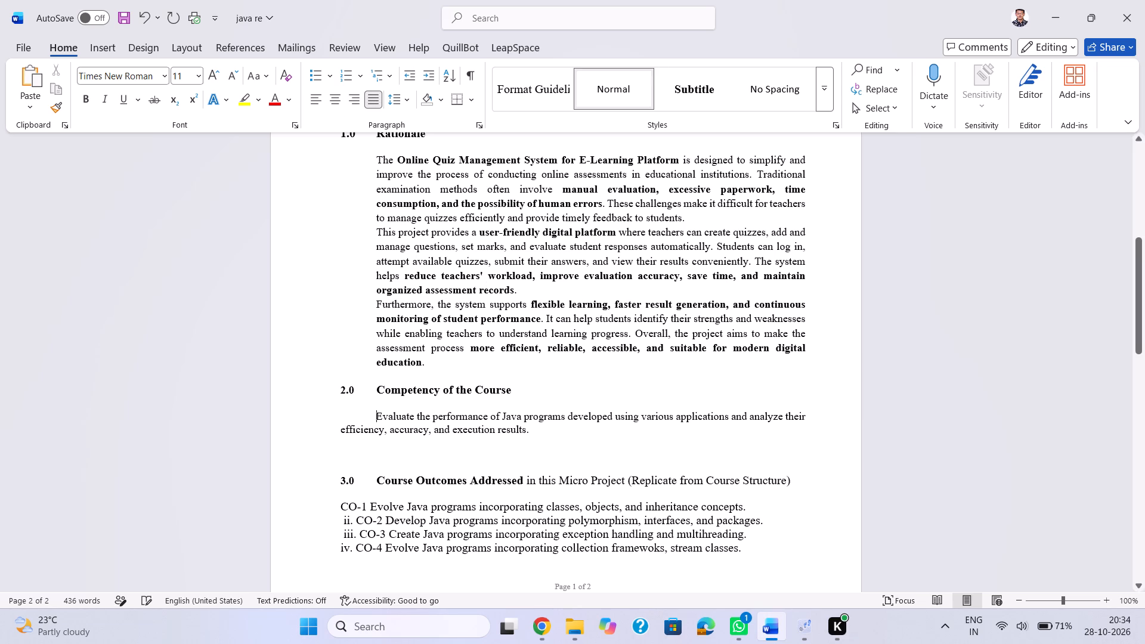
Indent the second line of the 2.0 Competency of the Course sentence with spaces and retype the "e" of "efficiency".
left_click(335, 434)
key("space")
key("space")
key("space")
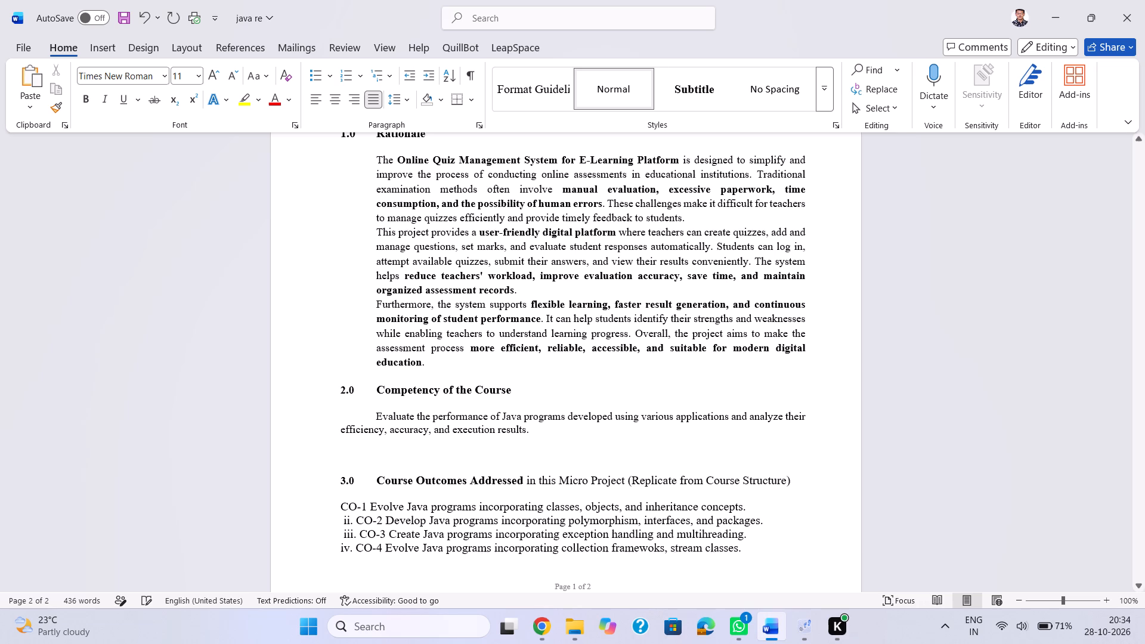
left_click(346, 432)
key("space")
key("space")
key("space")
key("space")
key("space")
key("space")
key("space")
key("space")
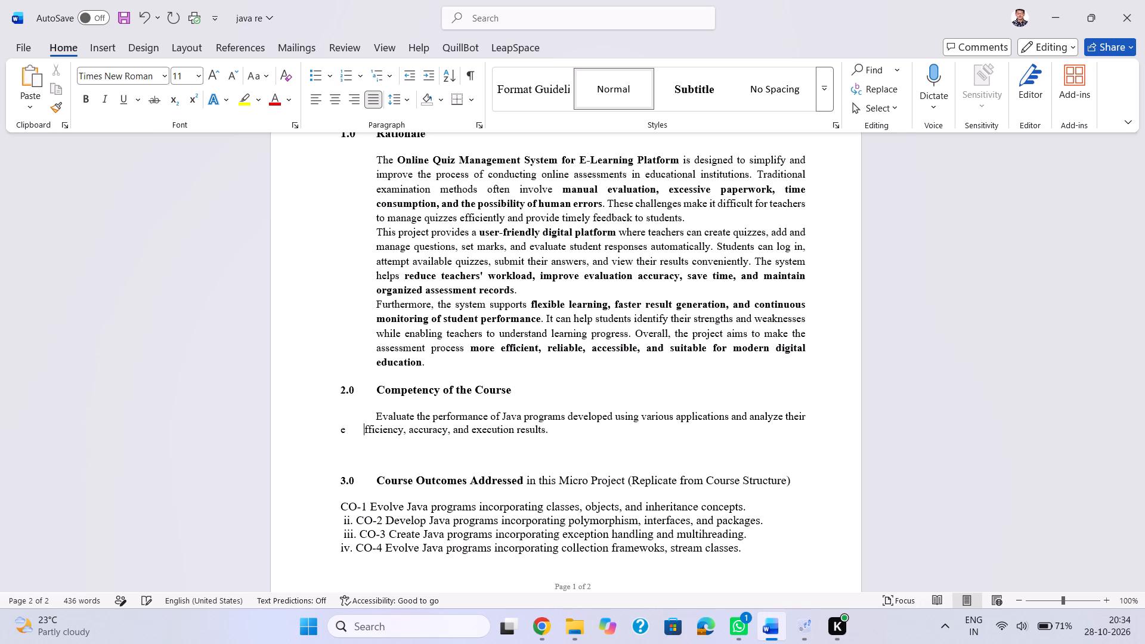
key("space")
key("space")
key("space")
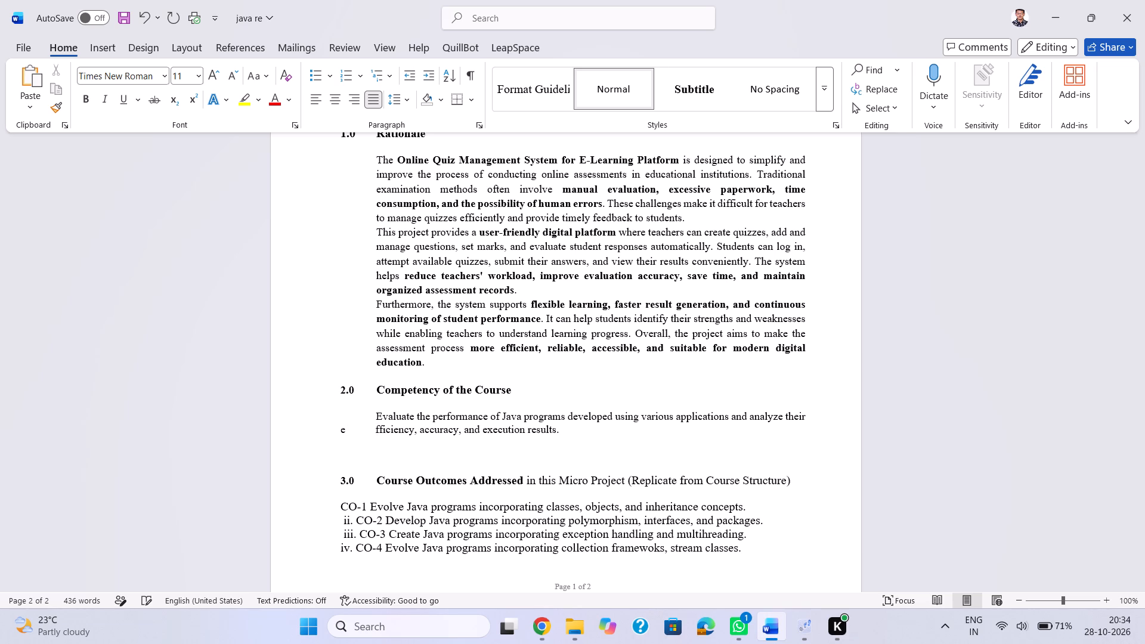
key("e")
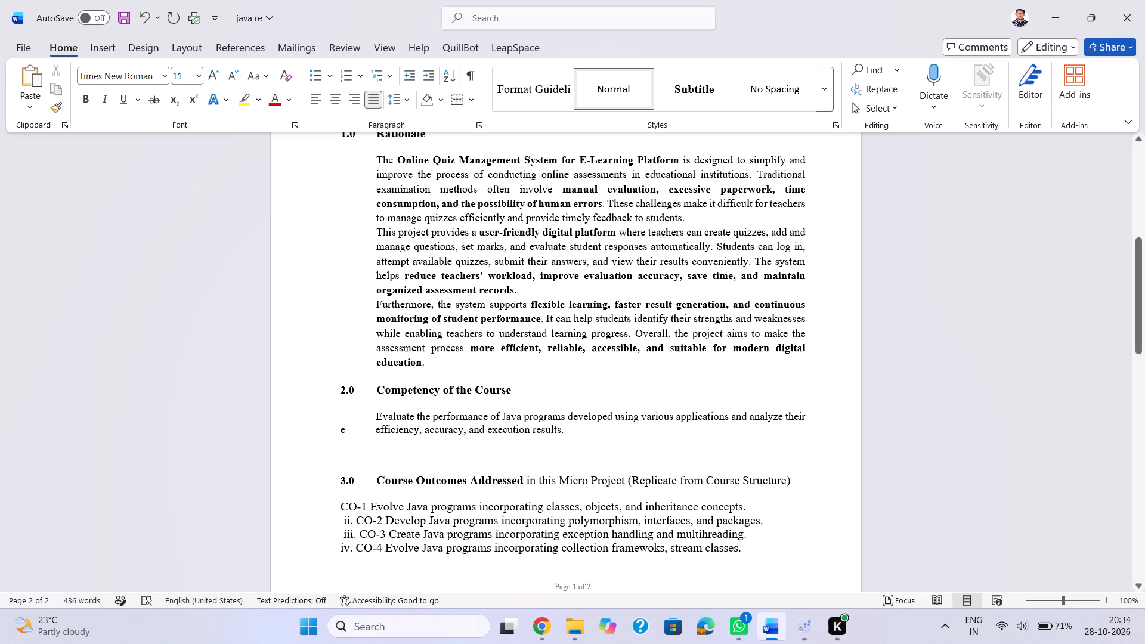
left_click(377, 428)
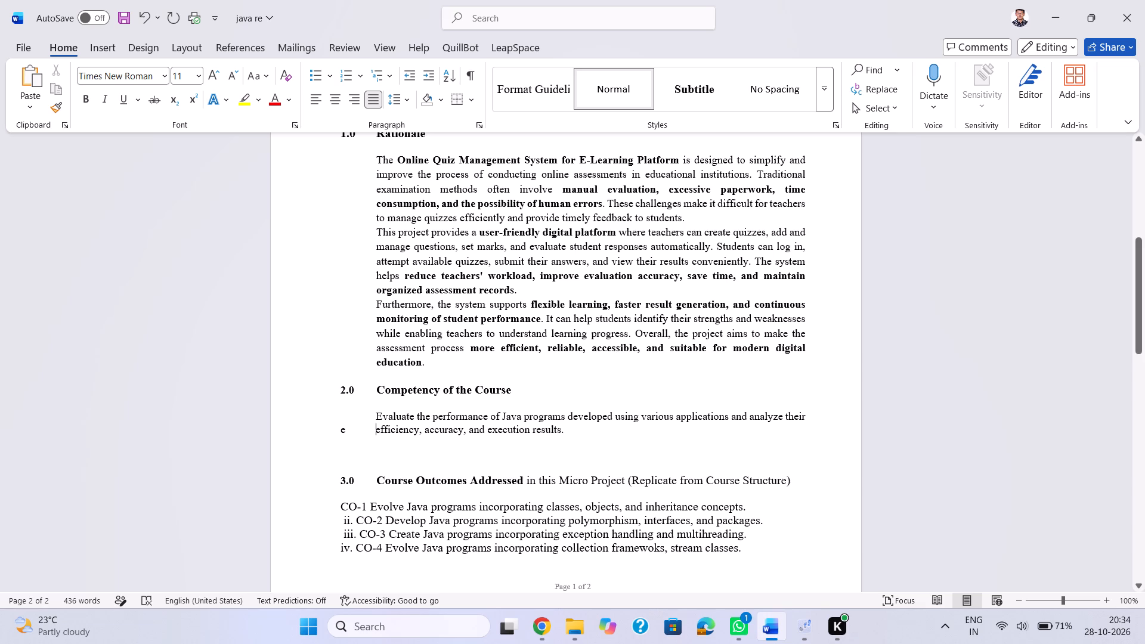
key("BackSpace")
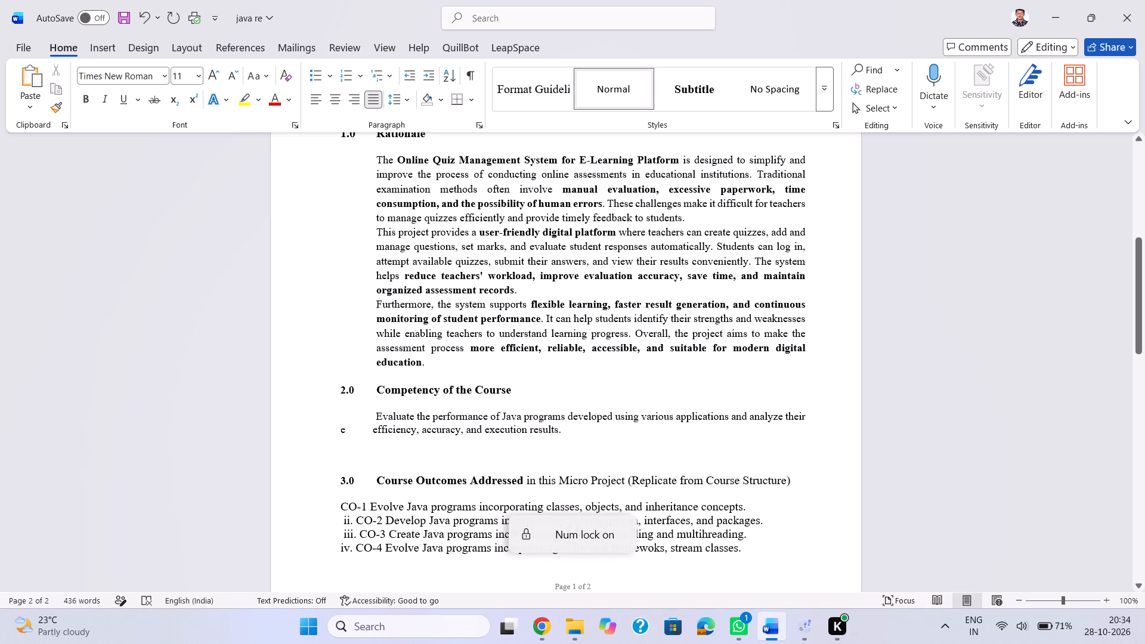
Break the 2.0 sentence after "their" and delete the stray "e" and surplus spaces so "efficiency" lines up under "Evaluate".
left_click(824, 411)
key("Return")
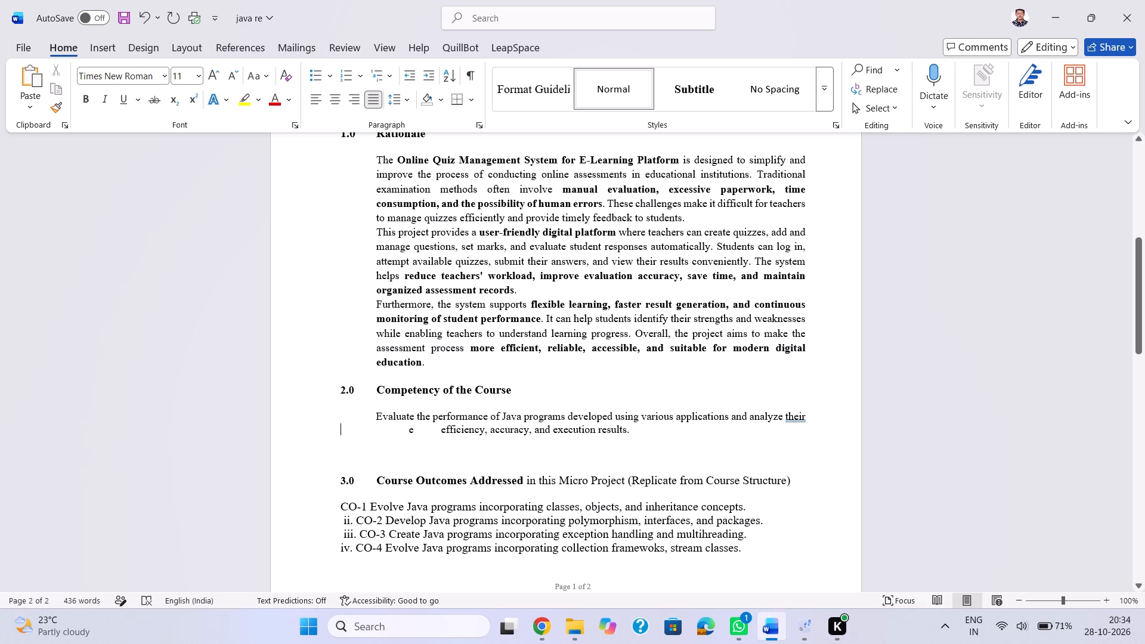
left_click(417, 432)
key("BackSpace")
key("BackSpace")
key("BackSpace")
key("BackSpace")
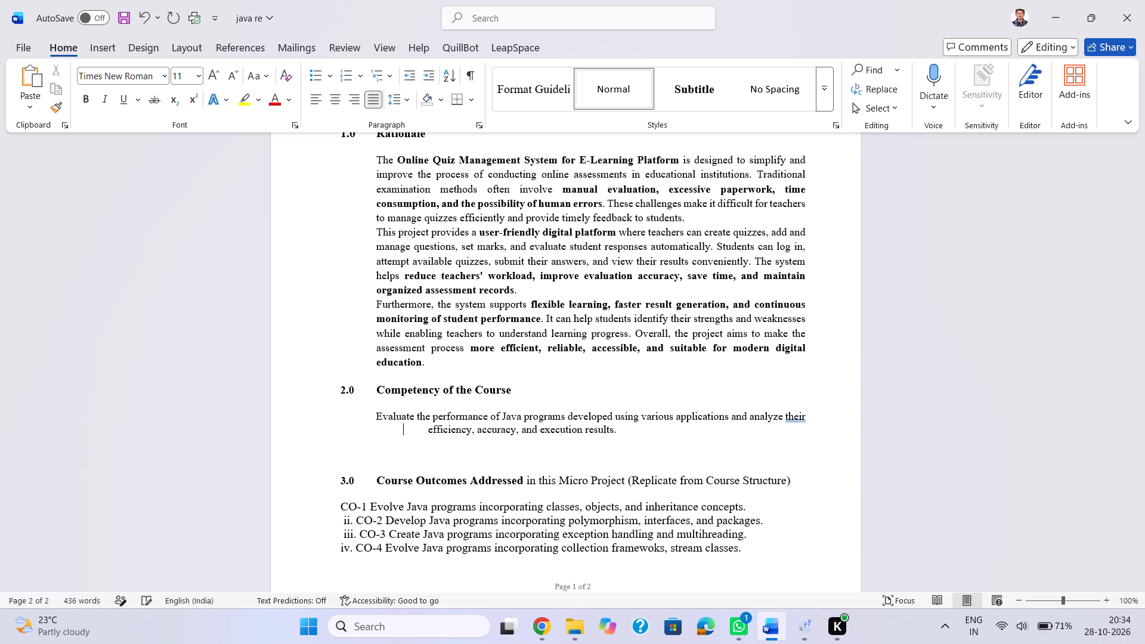
key("BackSpace")
key("BackSpace")
key("BackSpace")
key("BackSpace")
key("BackSpace")
key("BackSpace")
key("BackSpace")
key("BackSpace")
key("BackSpace")
key("BackSpace")
key("BackSpace")
key("BackSpace")
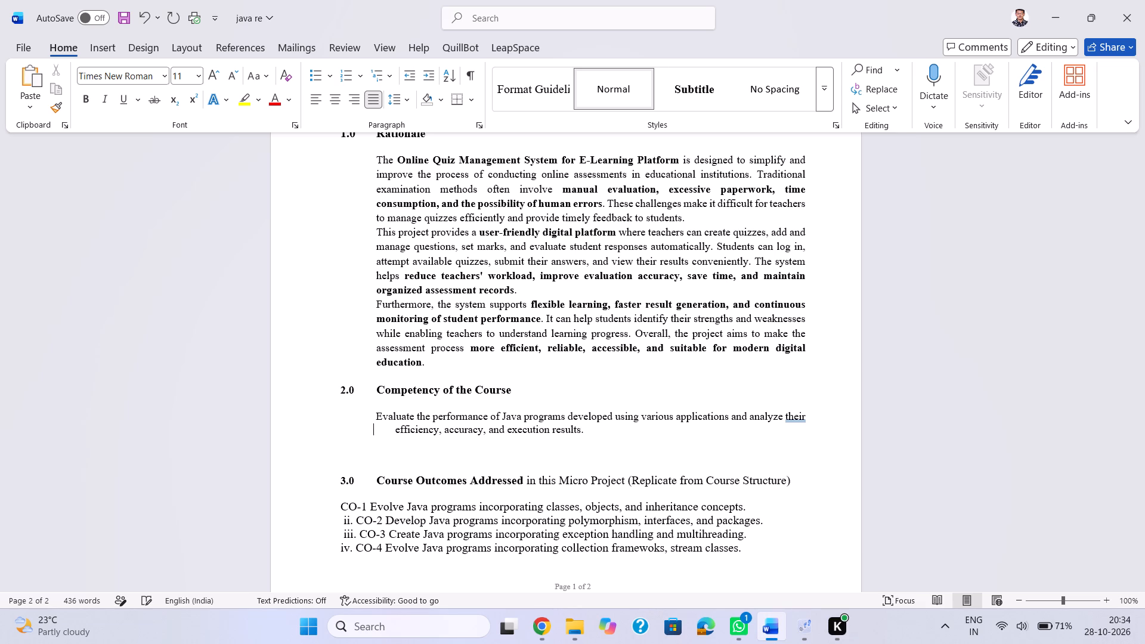
key("BackSpace")
key("BackSpace")
key("BackSpace")
key("BackSpace")
key("BackSpace")
key("BackSpace")
key("BackSpace")
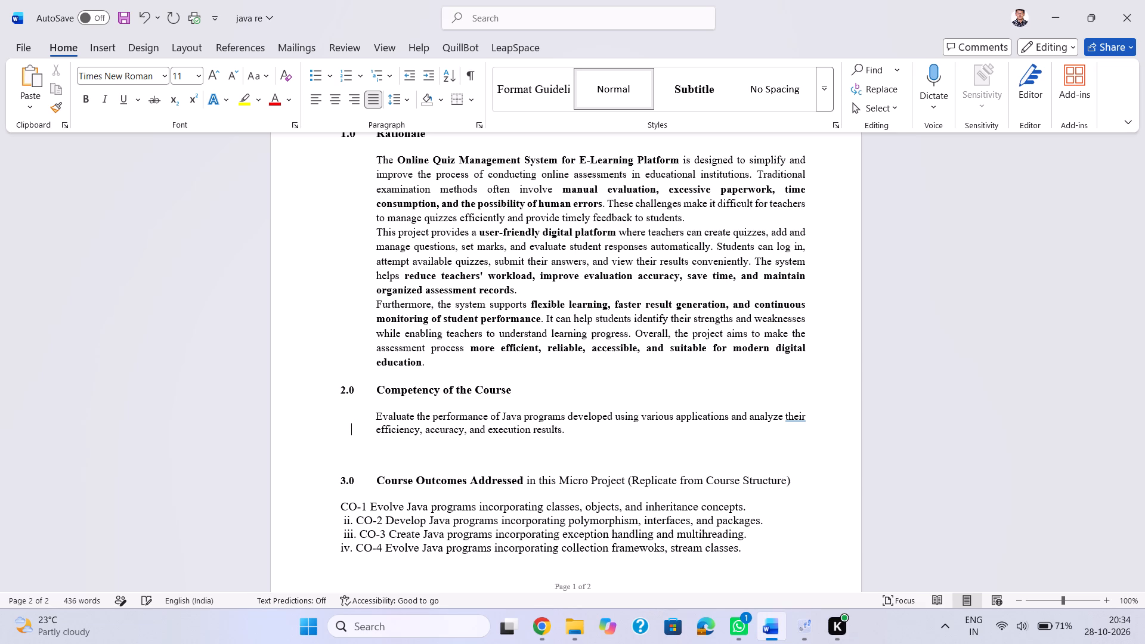
Indent the CO-1 line under 3.0 Course Outcomes with spaces so it starts level with the heading text.
left_click(341, 507)
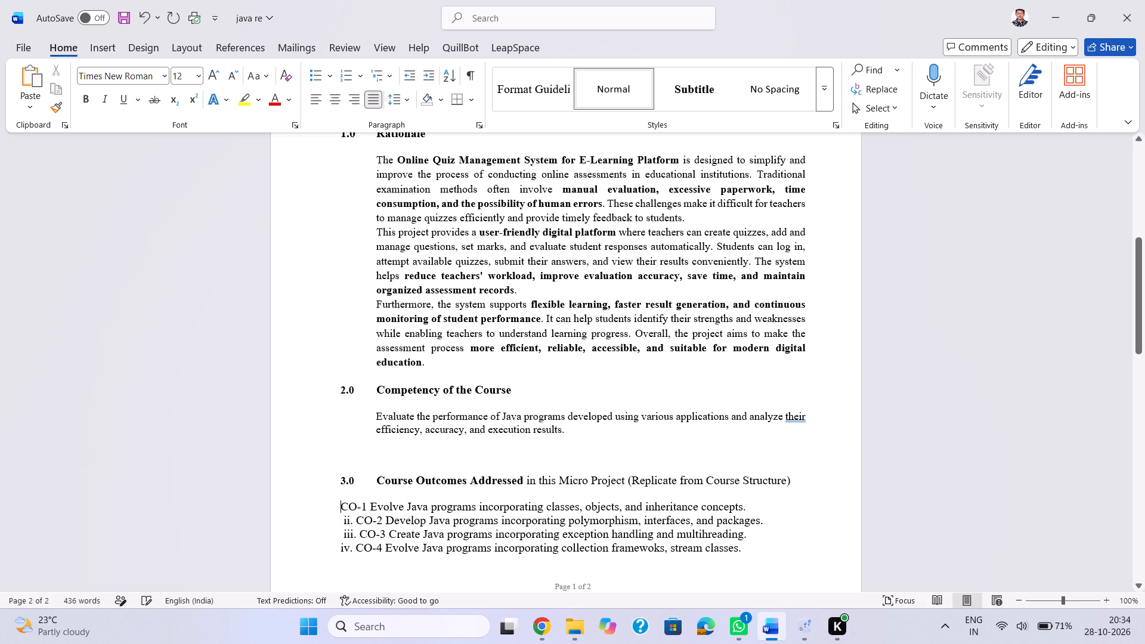
key("space")
key("space")
key("space")
key("space")
key("space")
key("space")
key("space")
key("space")
key("space")
key("space")
key("space")
key("space")
key("space")
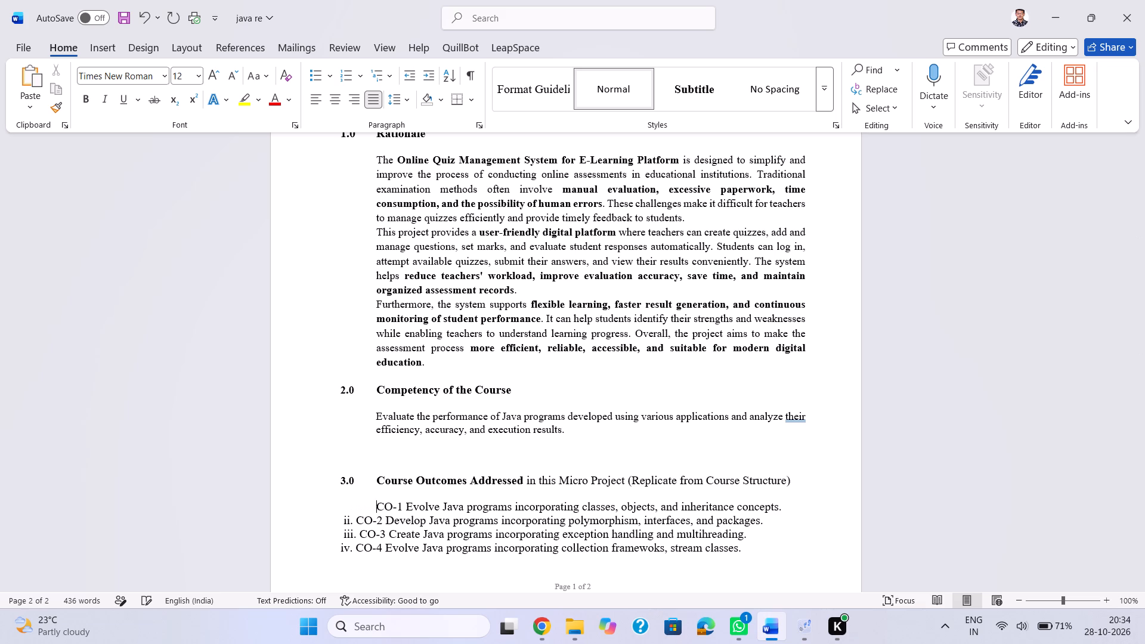
Add the numeral "i." in front of the CO-1 course outcome.
left_click(334, 516)
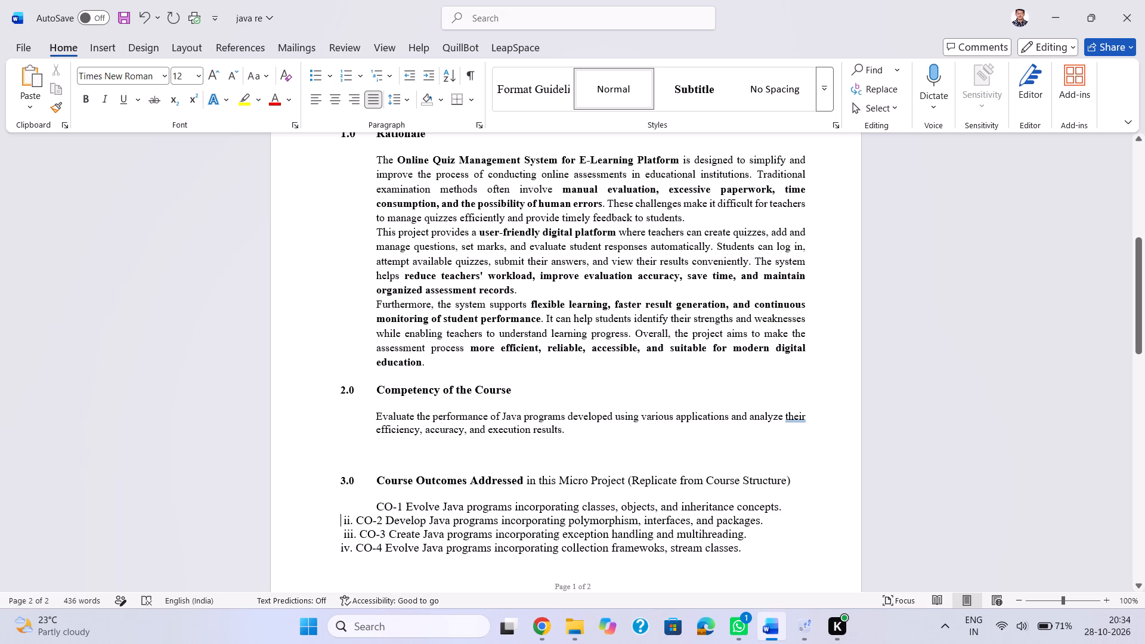
key("i")
key("BackSpace")
left_click(372, 503)
type("i.")
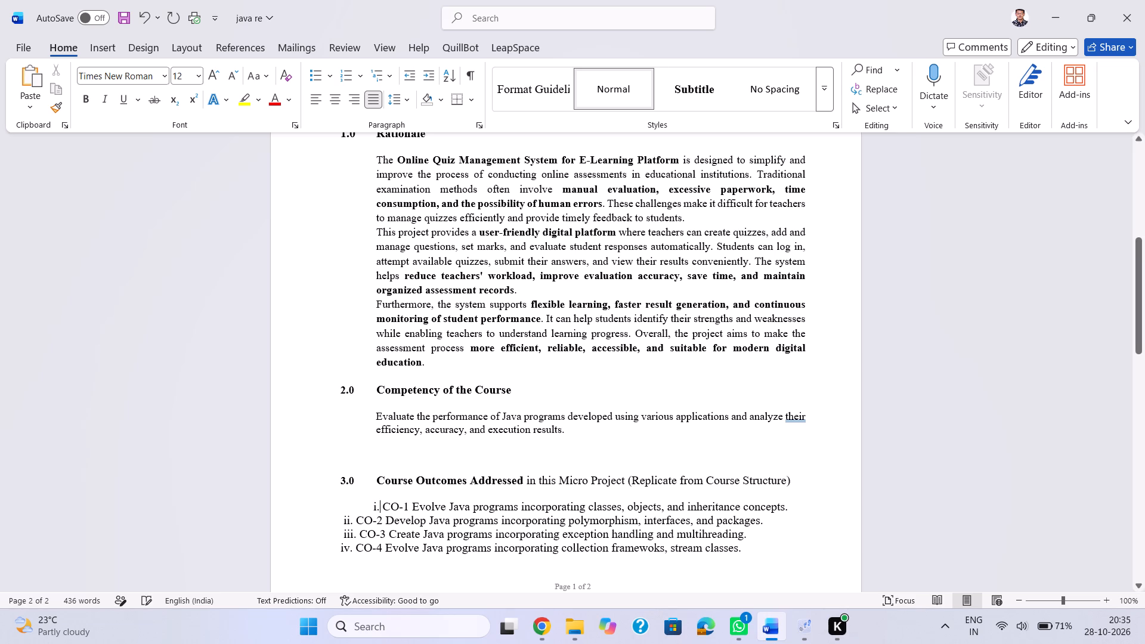
Indent the "ii. CO-2" line with spaces so it lines up under the "i. CO-1" line.
left_click(341, 518)
key("space")
key("space")
key("space")
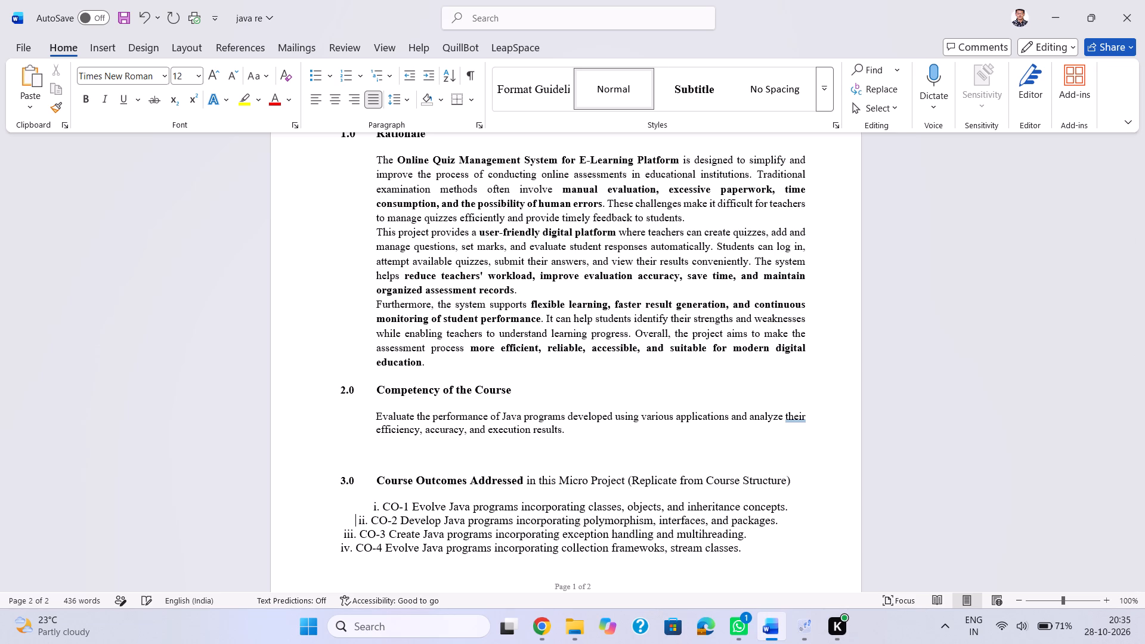
key("space")
key("space")
key("space")
key("space")
key("space")
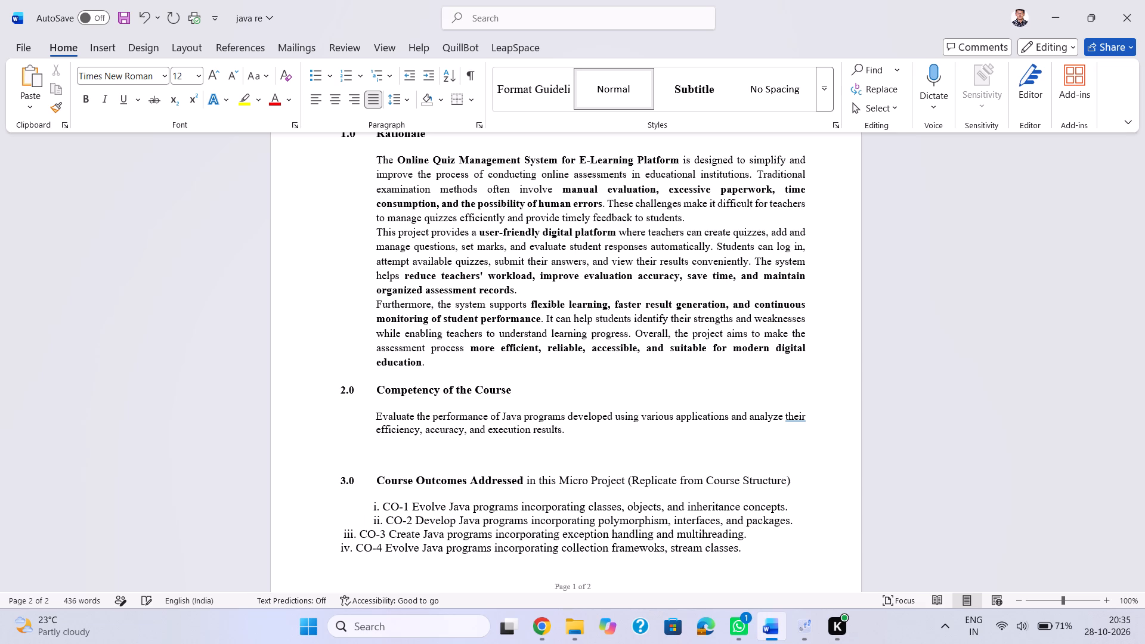
Indent the "iii. CO-3" line with spaces so it lines up with the course outcomes above it.
left_click(336, 529)
key("space")
key("space")
key("space")
key("space")
key("space")
key("space")
key("space")
key("space")
key("space")
key("space")
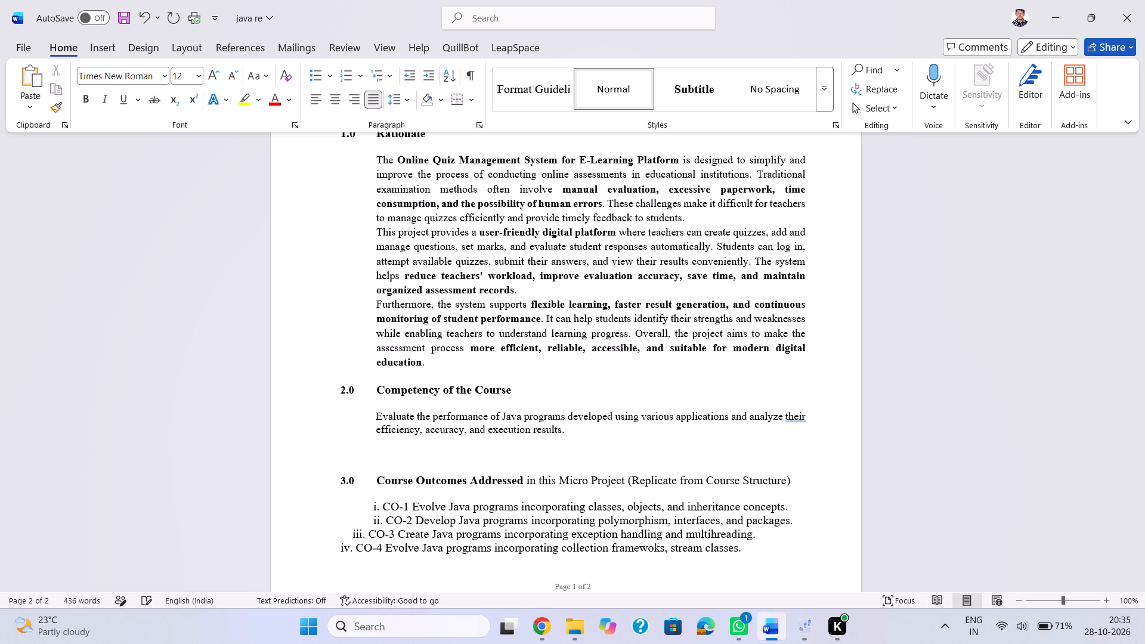
key("space")
key("space")
key("space")
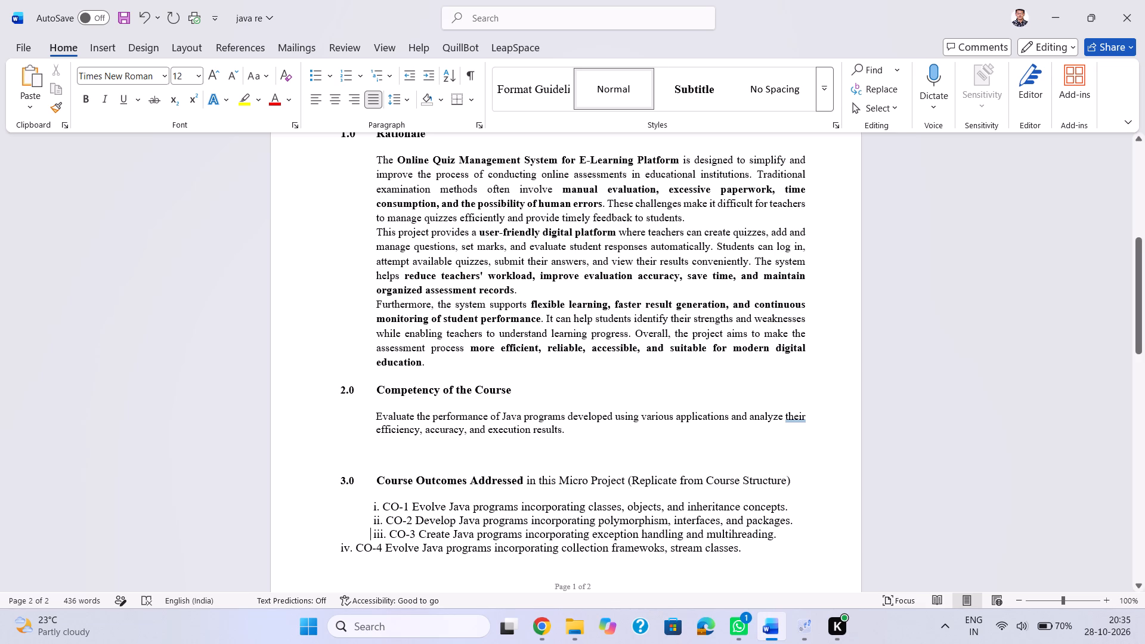
Indent the "iv. CO-4" line with spaces so it lines up with the other course outcomes.
left_click(336, 547)
key("space")
key("space")
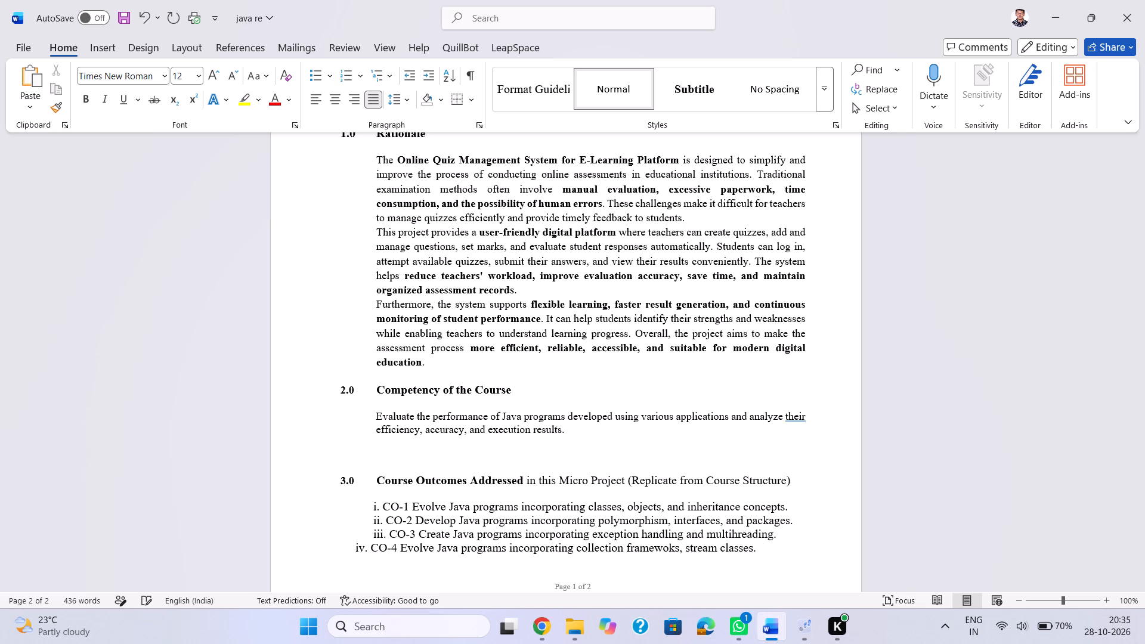
key("space")
key("BackSpace")
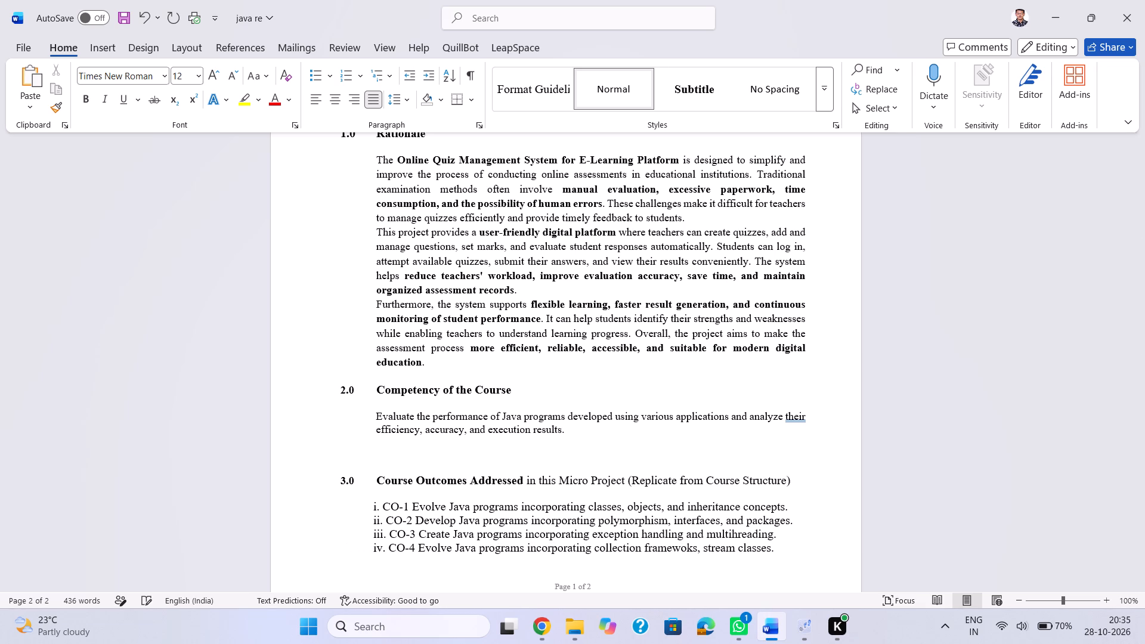
scroll(336, 547, "down", 2)
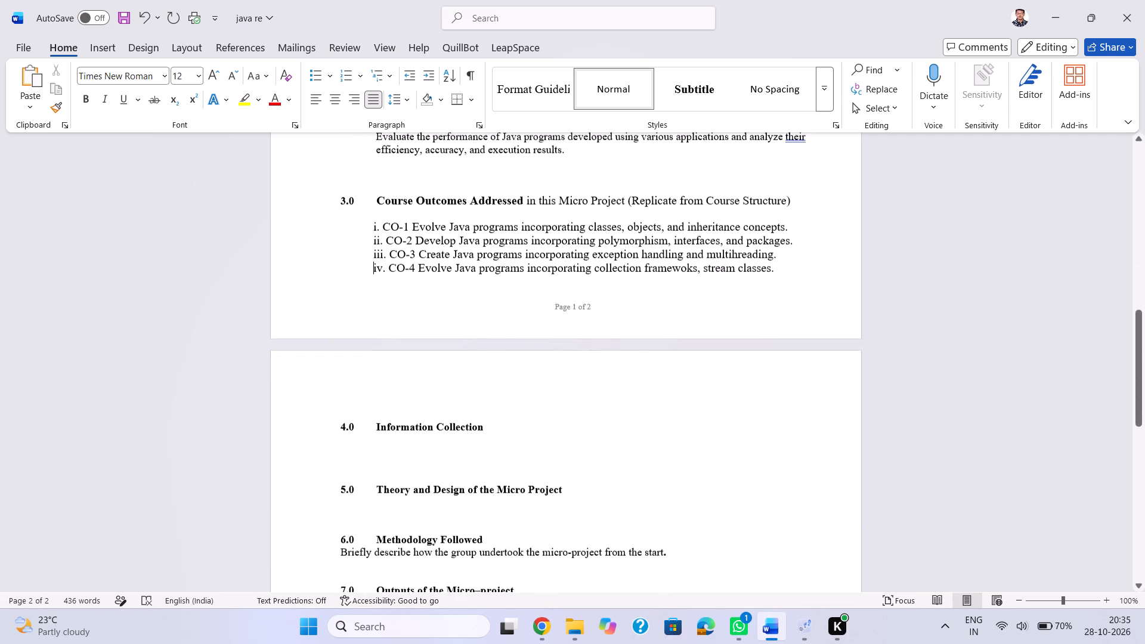
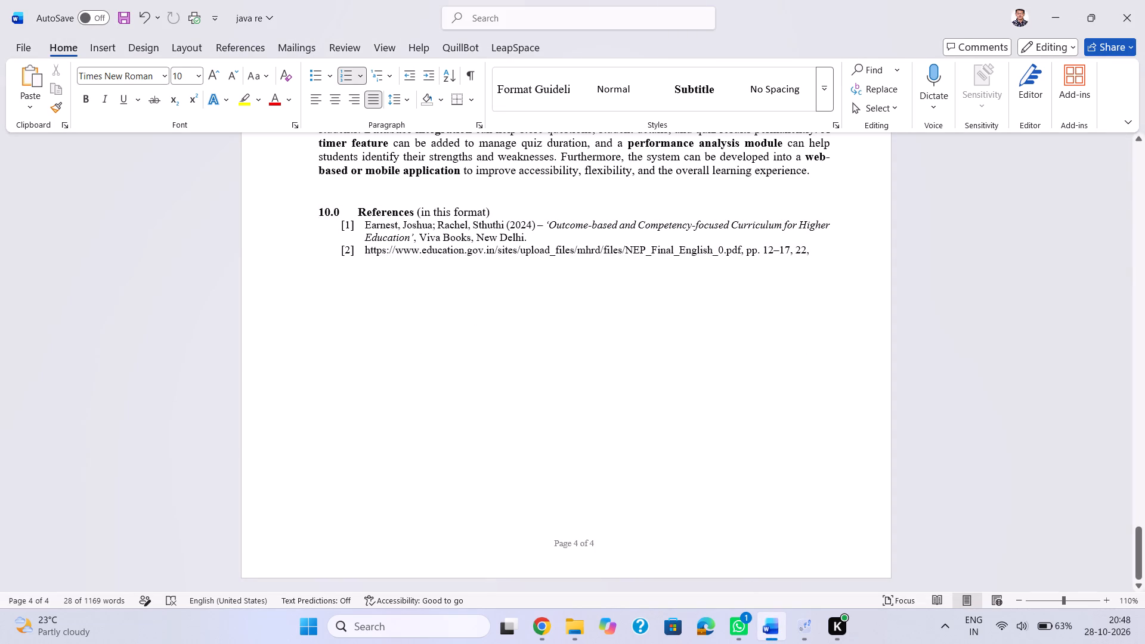
left_click_drag(344, 223, 669, 269)
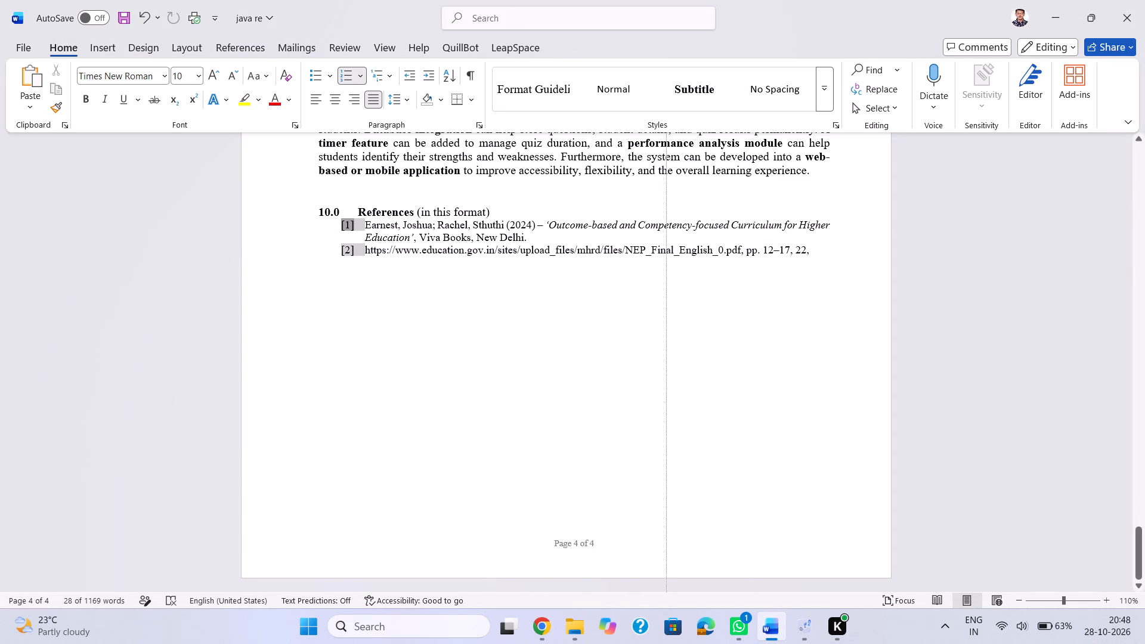
left_click_drag(669, 269, 286, 270)
left_click_drag(809, 250, 722, 254)
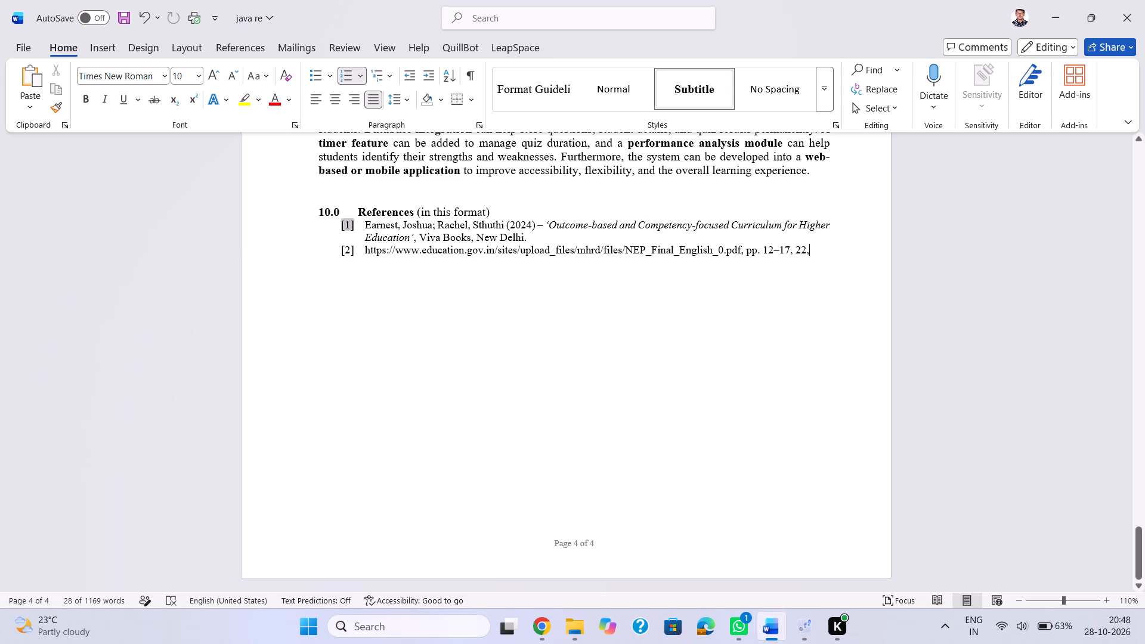
left_click_drag(722, 254, 500, 224)
scroll(500, 224, "up", 1)
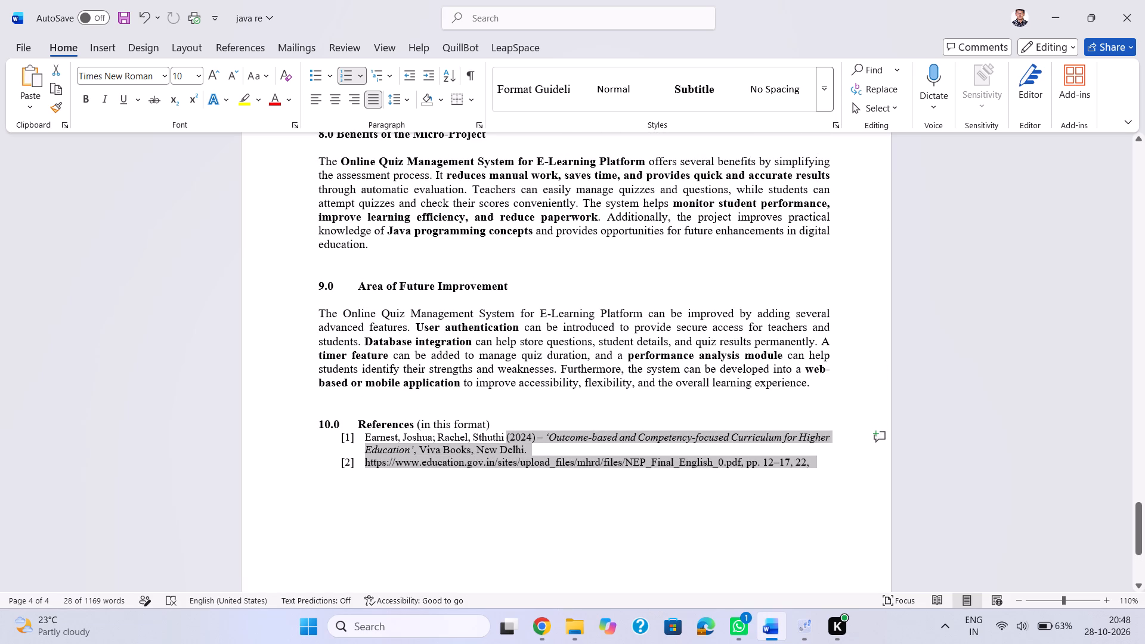
key("BackSpace")
key("BackSpace")
key("BackSpace")
key("BackSpace")
key("BackSpace")
key("BackSpace")
key("BackSpace")
key("BackSpace")
key("BackSpace")
key("BackSpace")
key("BackSpace")
key("BackSpace")
key("BackSpace")
key("BackSpace")
key("BackSpace")
key("BackSpace")
key("BackSpace")
key("BackSpace")
key("BackSpace")
key("BackSpace")
key("BackSpace")
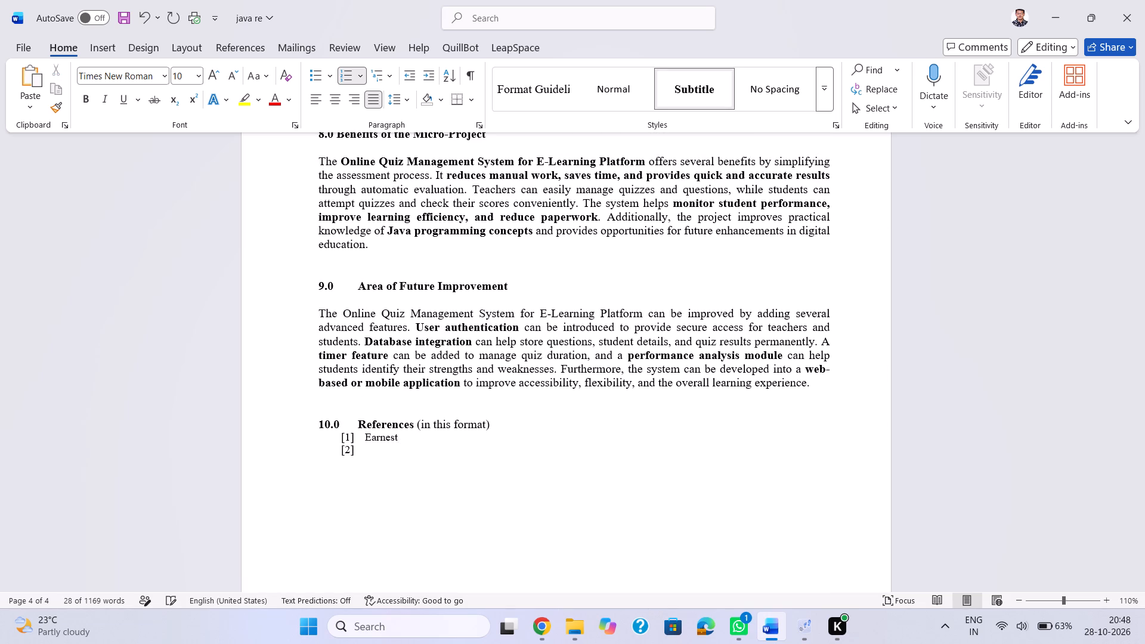
key("BackSpace")
key("BackSpace")
key("BackSpace")
key("BackSpace")
key("BackSpace")
key("BackSpace")
key("BackSpace")
key("BackSpace")
key("BackSpace")
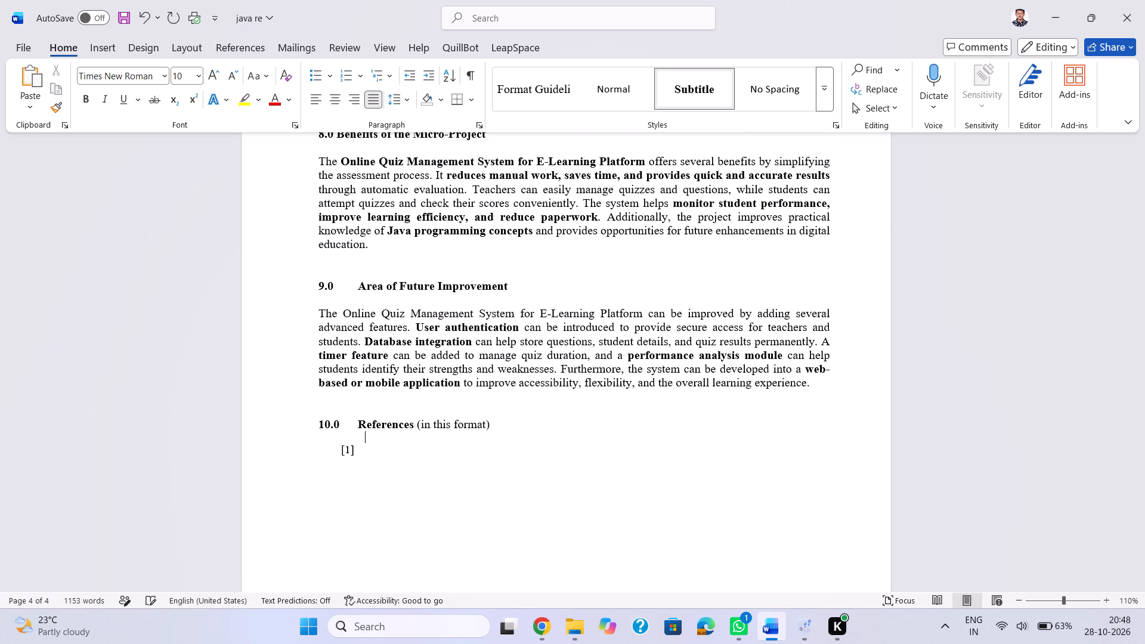
key("BackSpace")
Remove the "(in this format)" note from the 10.0 References heading.
key("BackSpace")
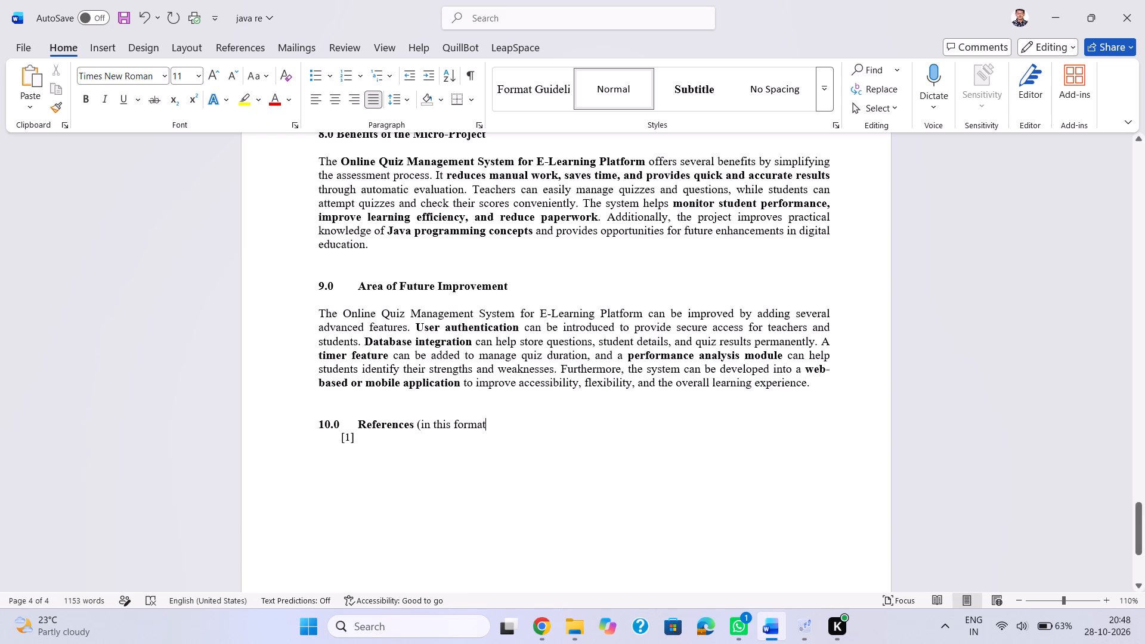
key("BackSpace")
key("BackSpace")
key("BackSpace")
key("BackSpace")
key("BackSpace")
key("BackSpace")
key("BackSpace")
key("BackSpace")
key("BackSpace")
key("BackSpace")
key("BackSpace")
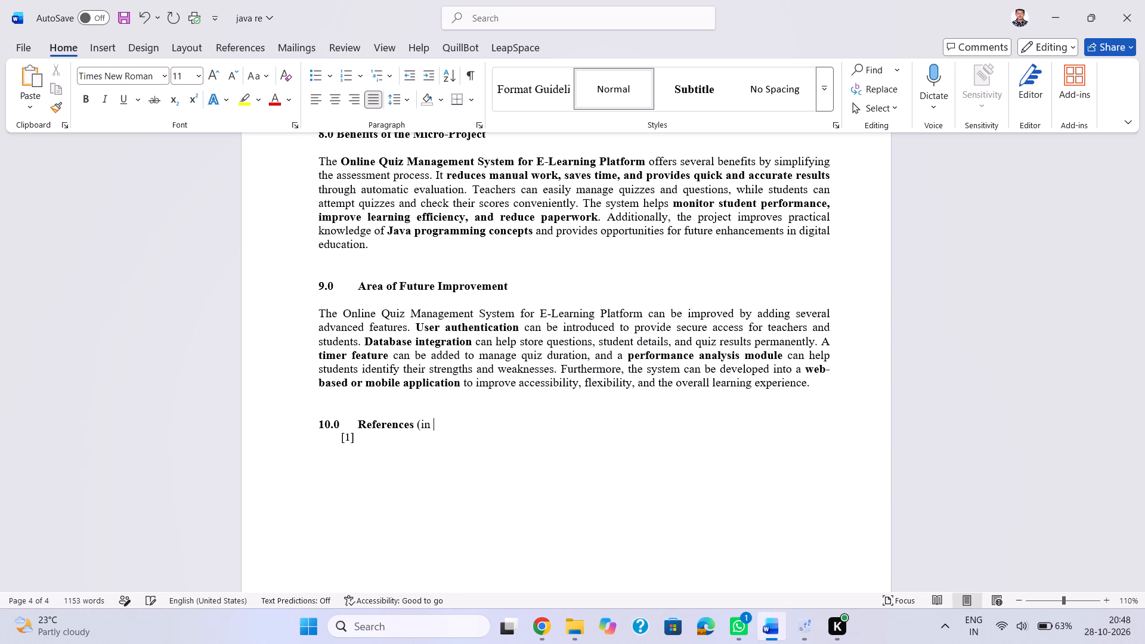
key("BackSpace")
key("BackSpace")
key("BackSpace")
key("BackSpace")
Clear the leftover [1] list number under 10.0 References and paste the copied ChatGPT reference list below a blank line.
left_click(377, 437)
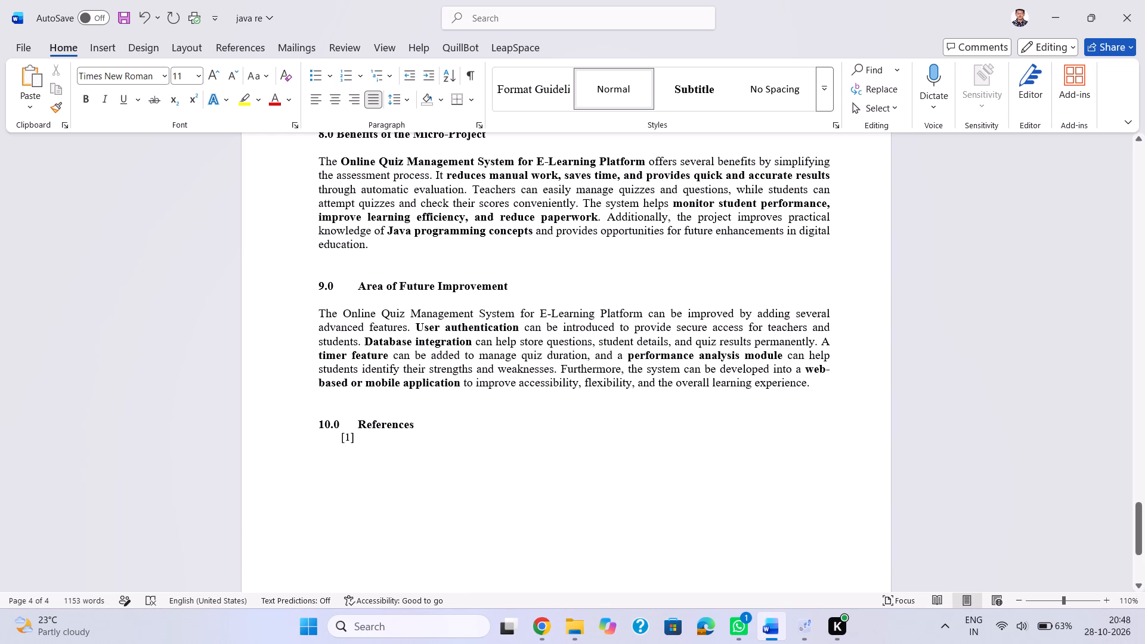
key("BackSpace")
key("BackSpace")
key("Return")
key("Return")
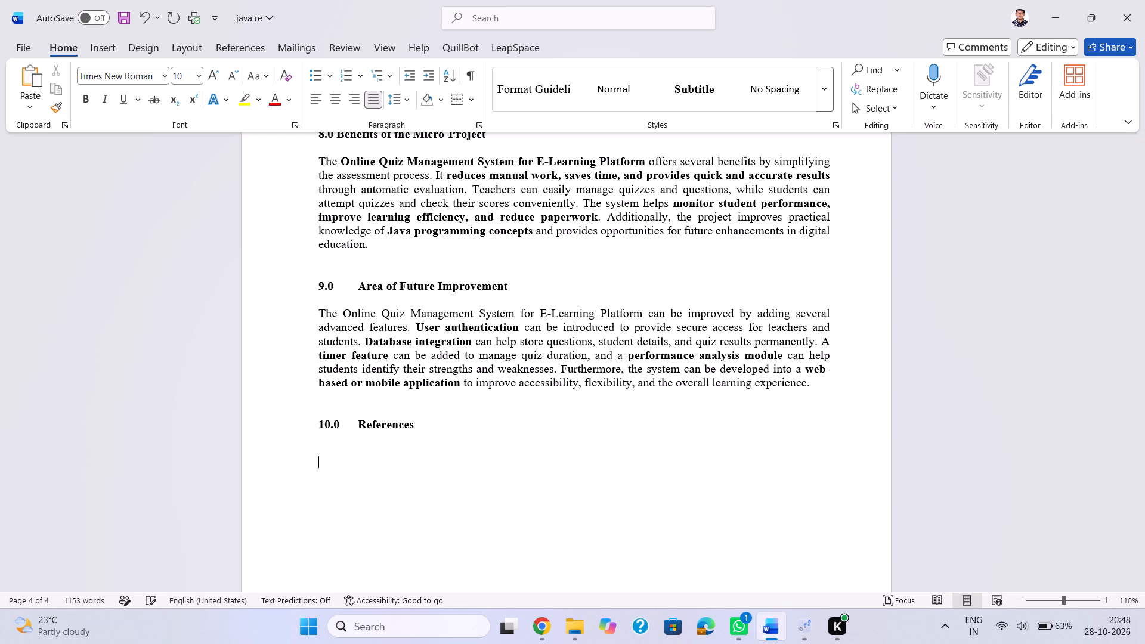
key("ctrl+v")
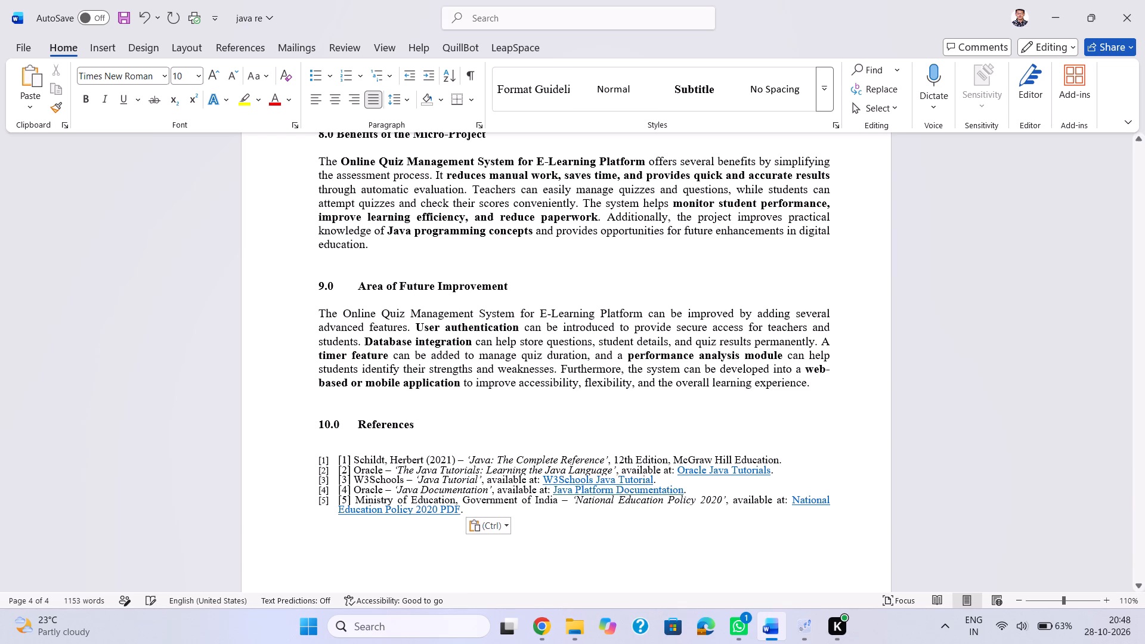
Add a blank line after each of the first two pasted references and remove their duplicate automatic list numbers.
left_click(787, 454)
left_click(791, 456)
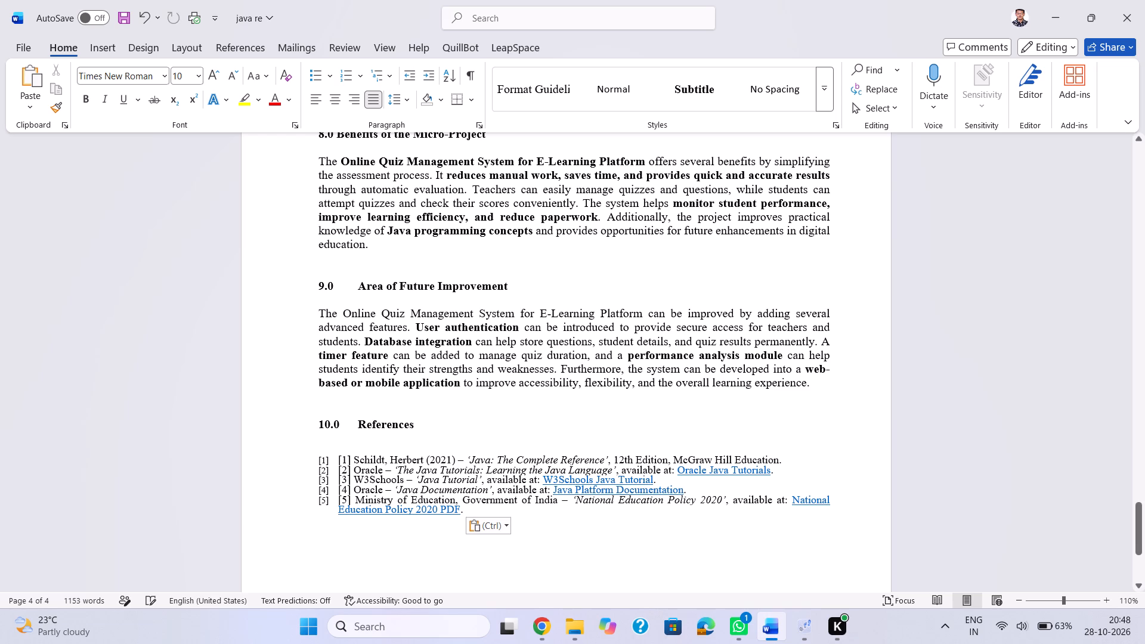
key("Return")
key("BackSpace")
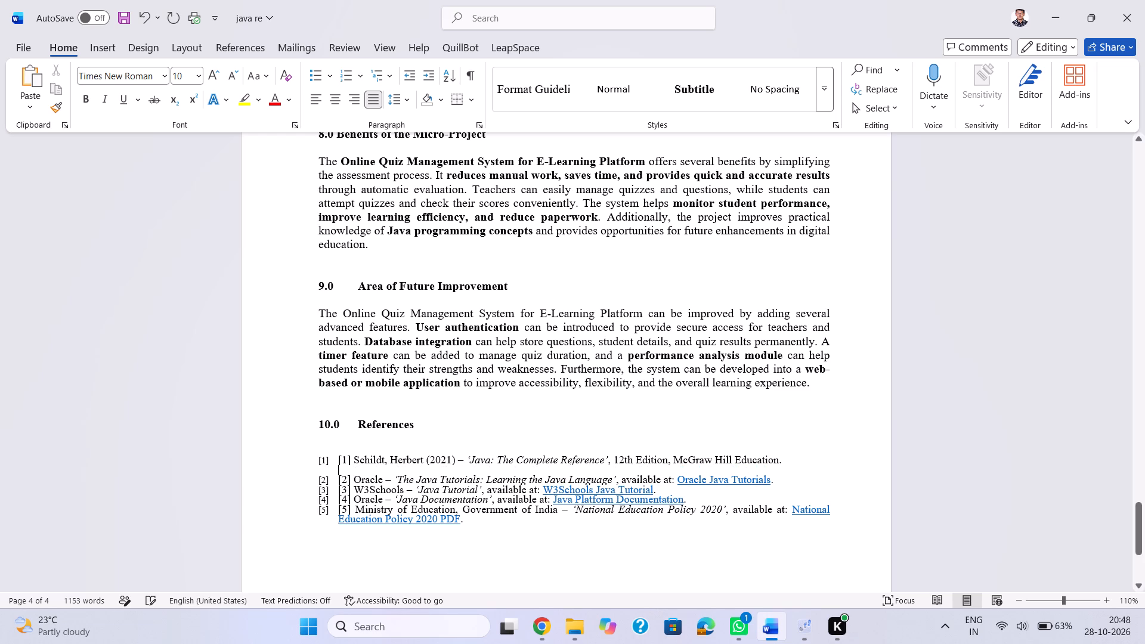
left_click(332, 457)
key("BackSpace")
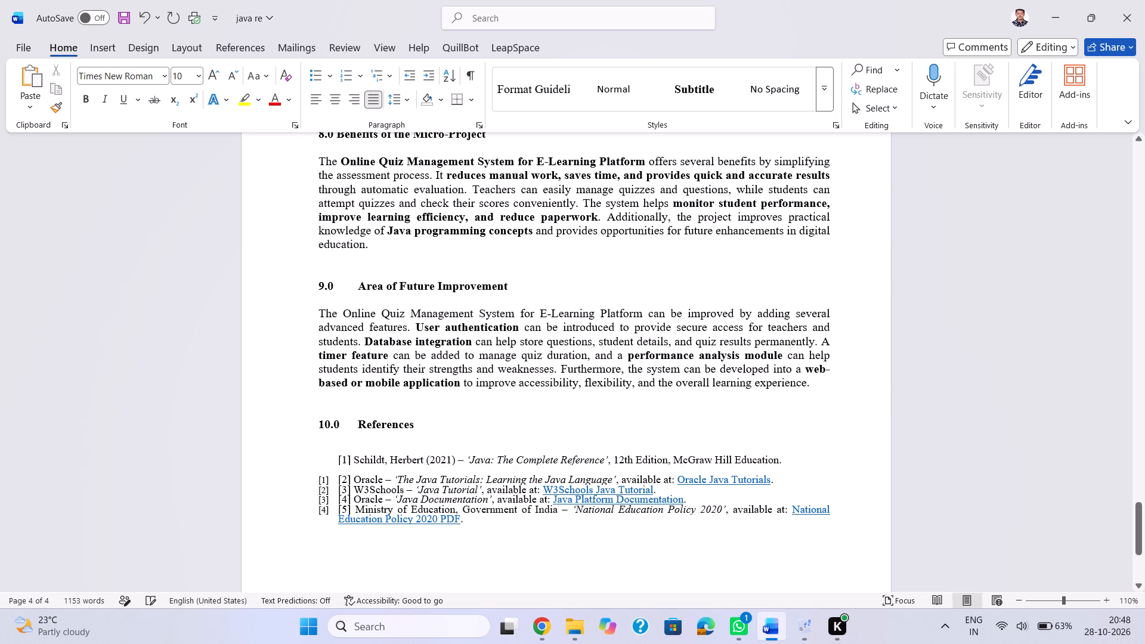
left_click(802, 477)
key("Return")
key("BackSpace")
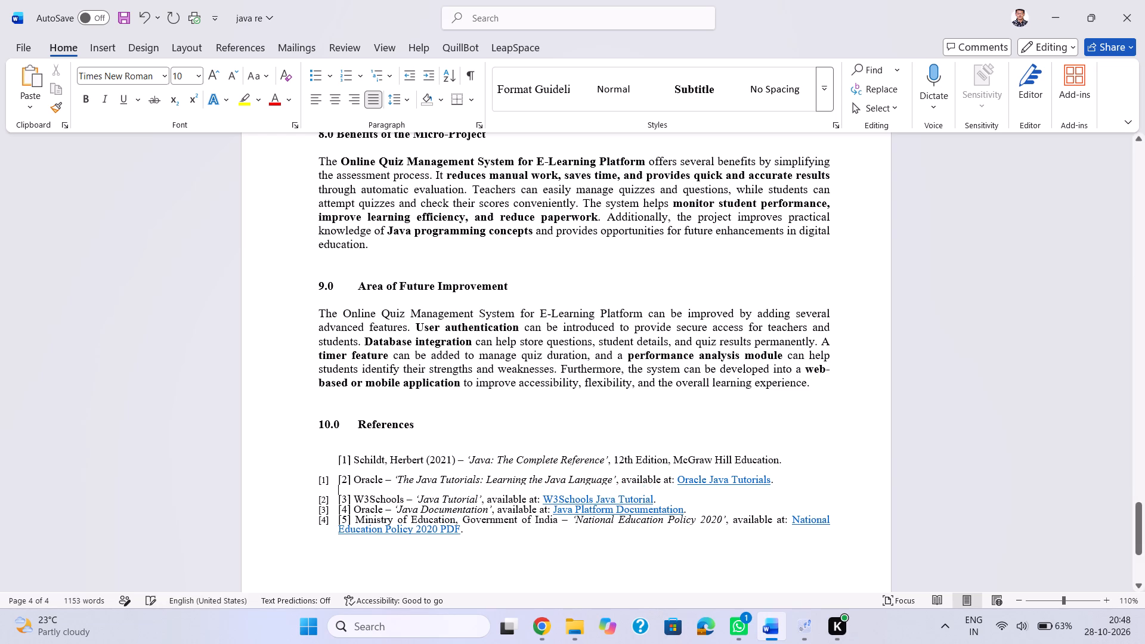
left_click(330, 479)
key("BackSpace")
Add a blank line after the W3Schools reference [3] and separate the Java Documentation reference [4] from [5].
left_click(667, 497)
key("Return")
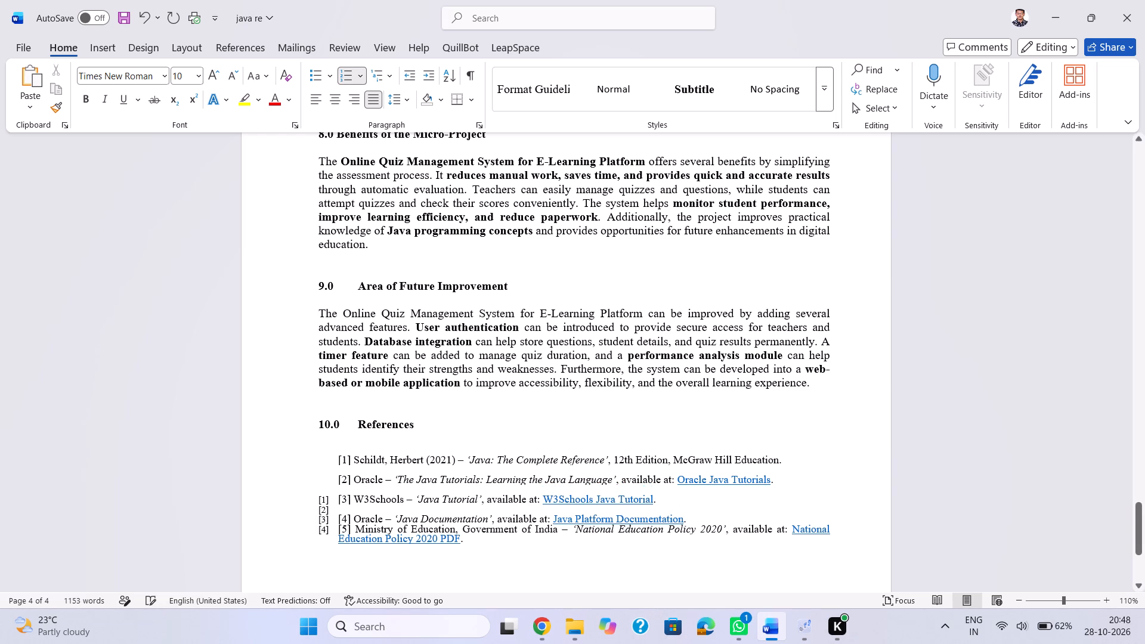
key("BackSpace")
left_click(683, 519)
key("Return")
key("BackSpace")
key("BackSpace")
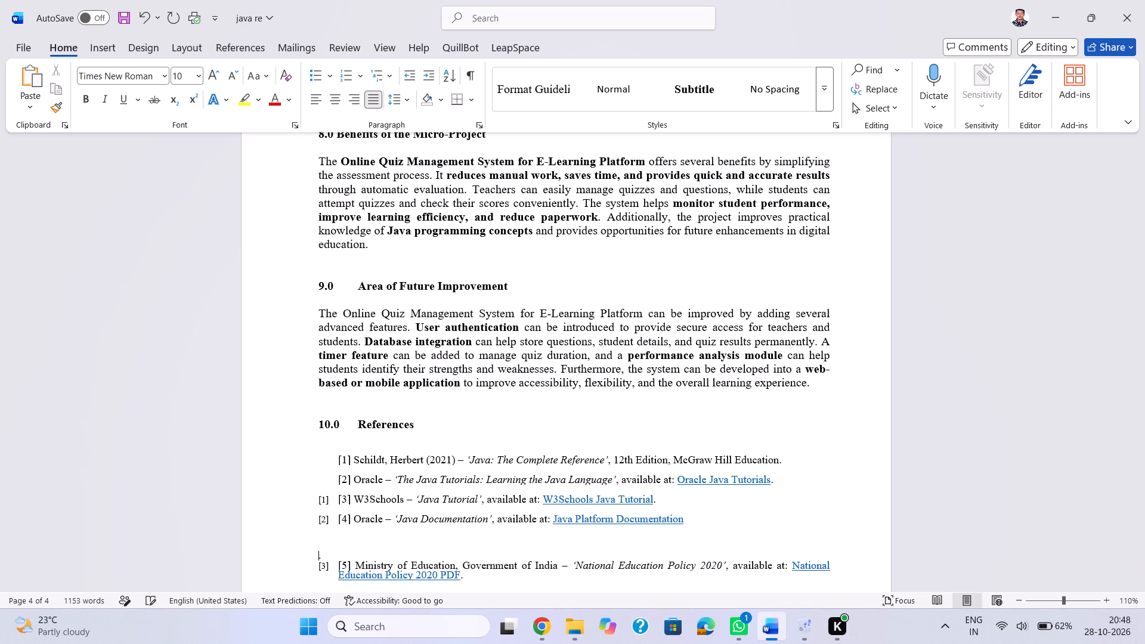
key("BackSpace")
key("BackSpace")
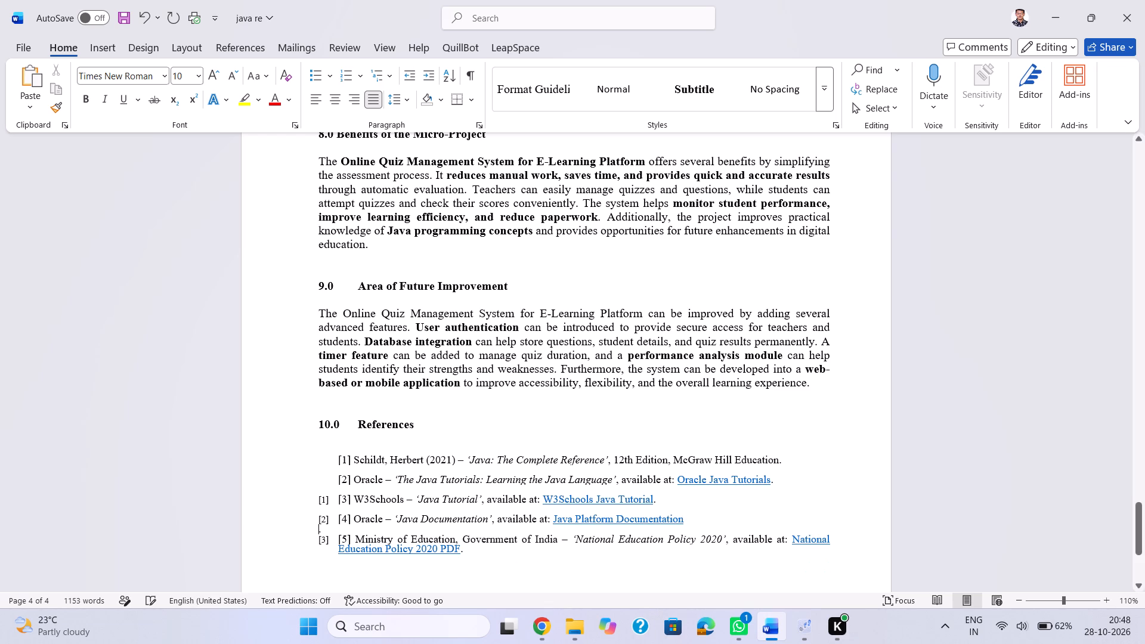
Remove the duplicate automatic list numbers from references [3], [4] and [5] and delete the stray period above entry [5].
left_click(329, 515)
key("BackSpace")
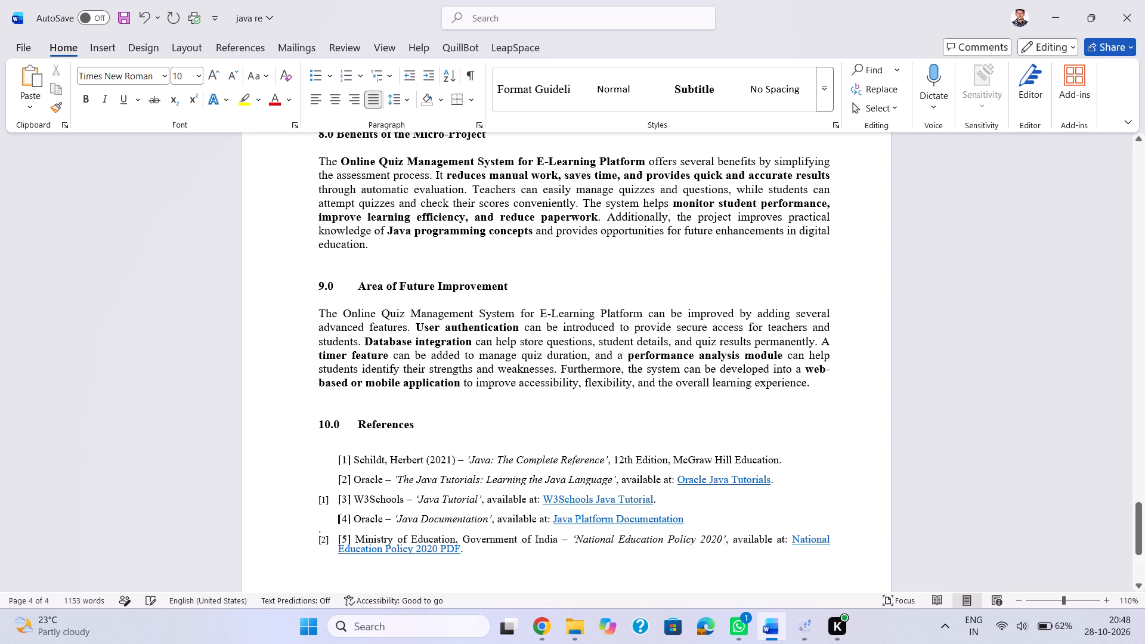
left_click(329, 501)
key("BackSpace")
left_click(329, 544)
key("BackSpace")
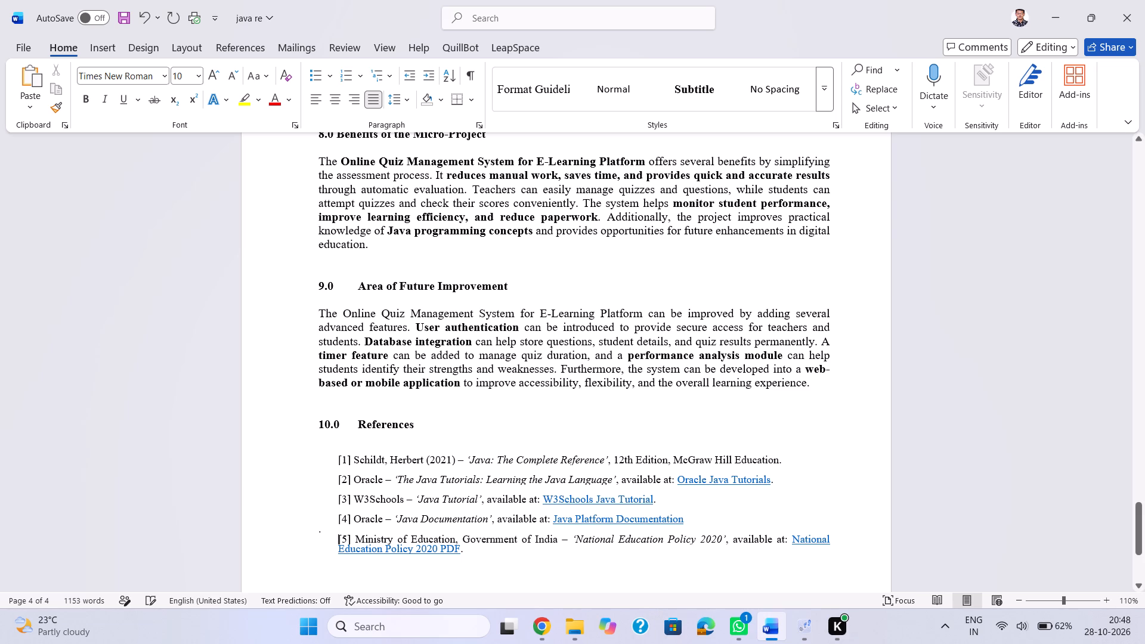
left_click(324, 534)
key("BackSpace")
Set the font size of the 4.0 heading text "Information Collection" to 12.
left_click_drag(324, 534, 376, 405)
left_click_drag(376, 405, 425, 327)
scroll(305, 339, "up", 6)
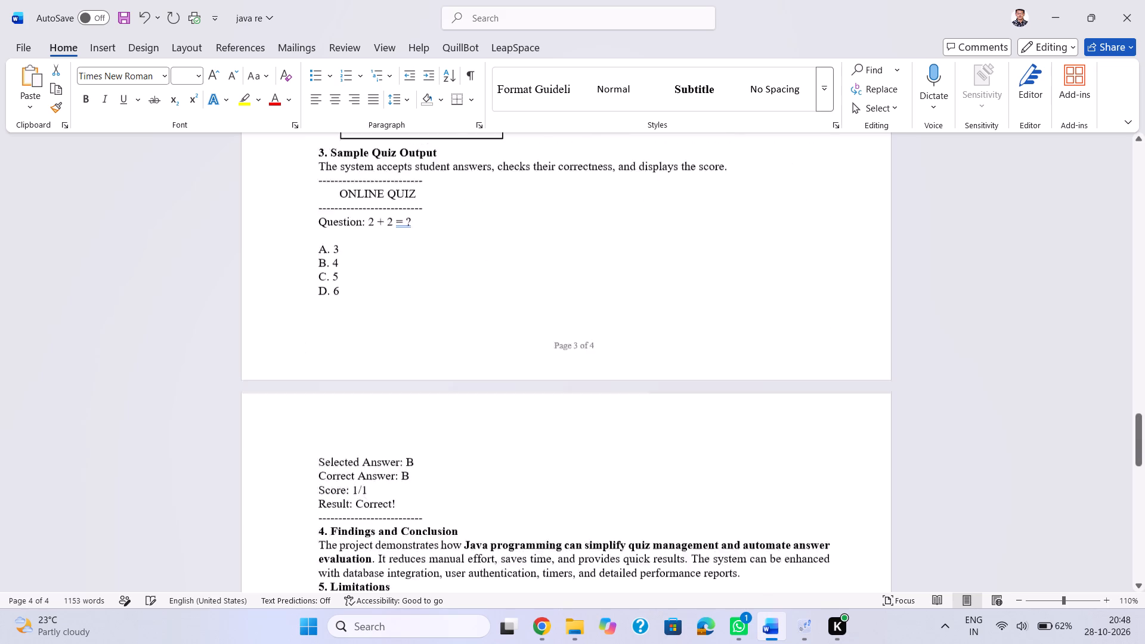
scroll(305, 339, "up", 8)
scroll(305, 339, "down", 1)
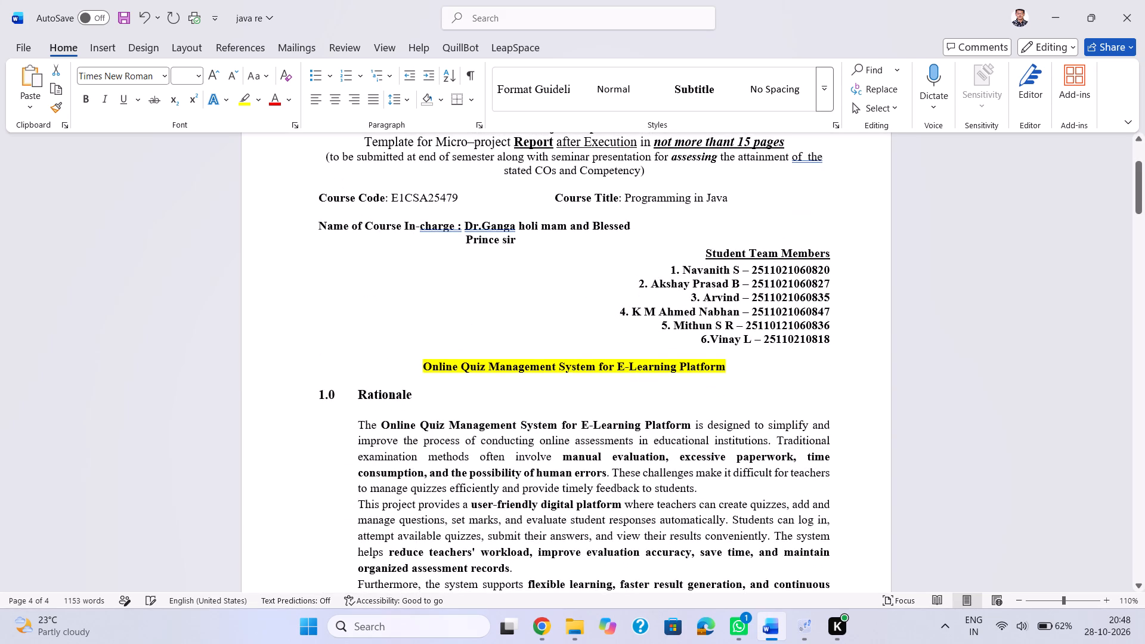
scroll(305, 339, "down", 1)
scroll(475, 330, "down", 1)
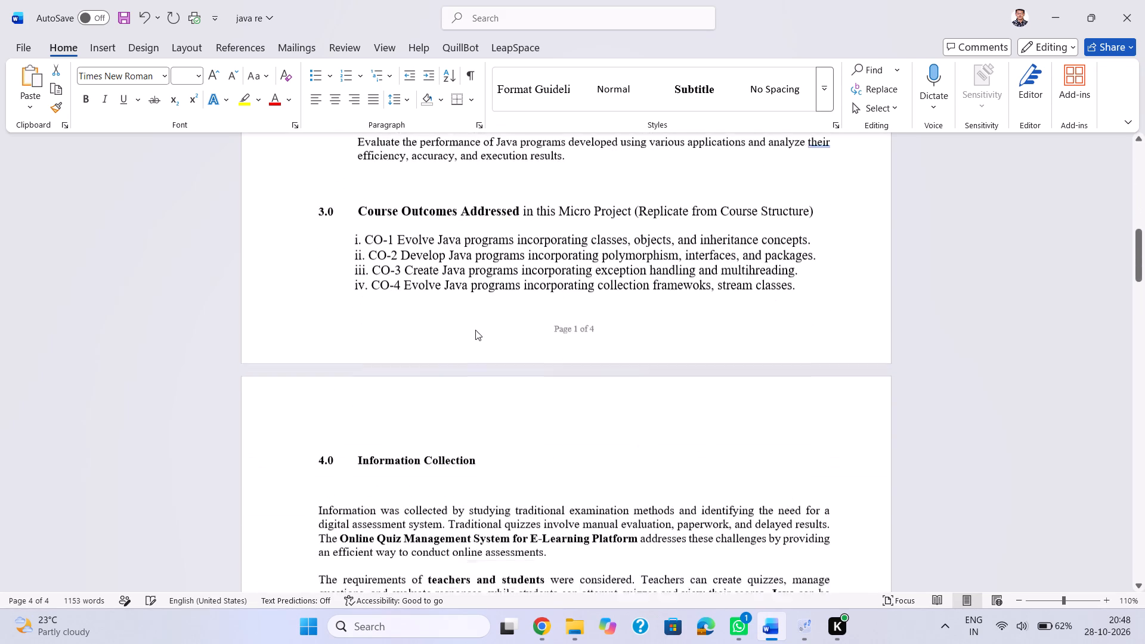
left_click_drag(486, 385, 366, 378)
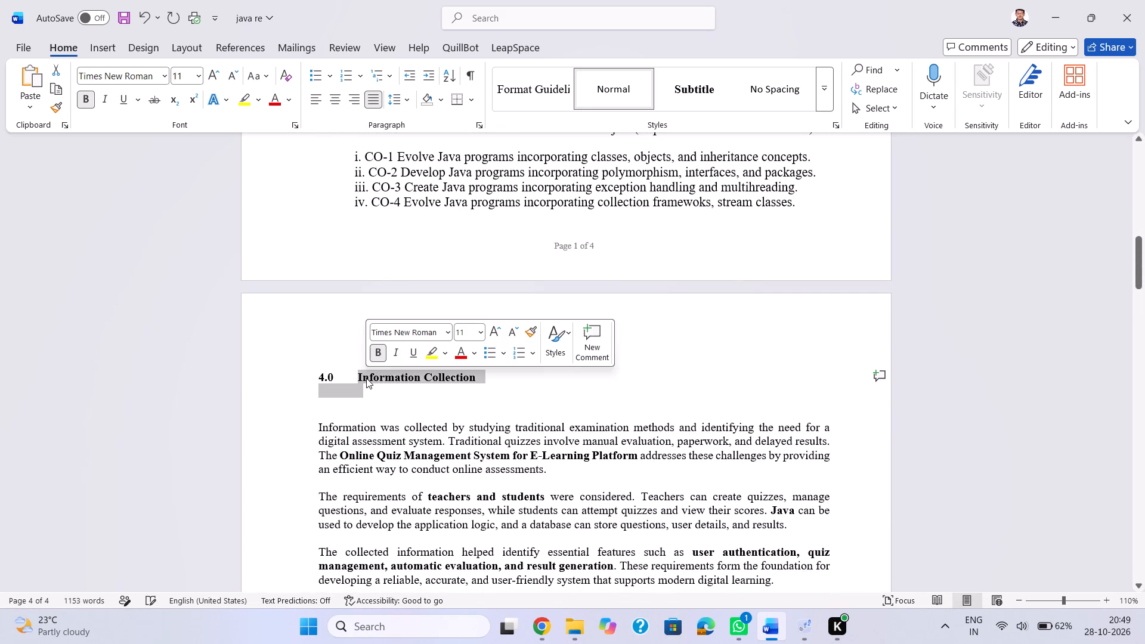
left_click(473, 333)
left_click(480, 333)
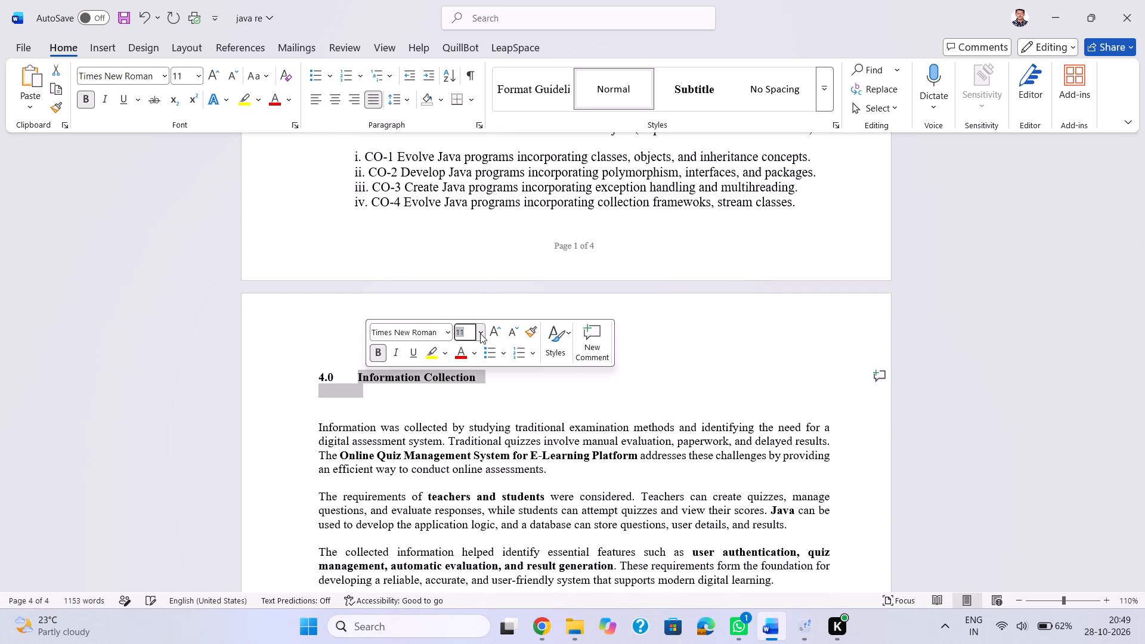
left_click(469, 119)
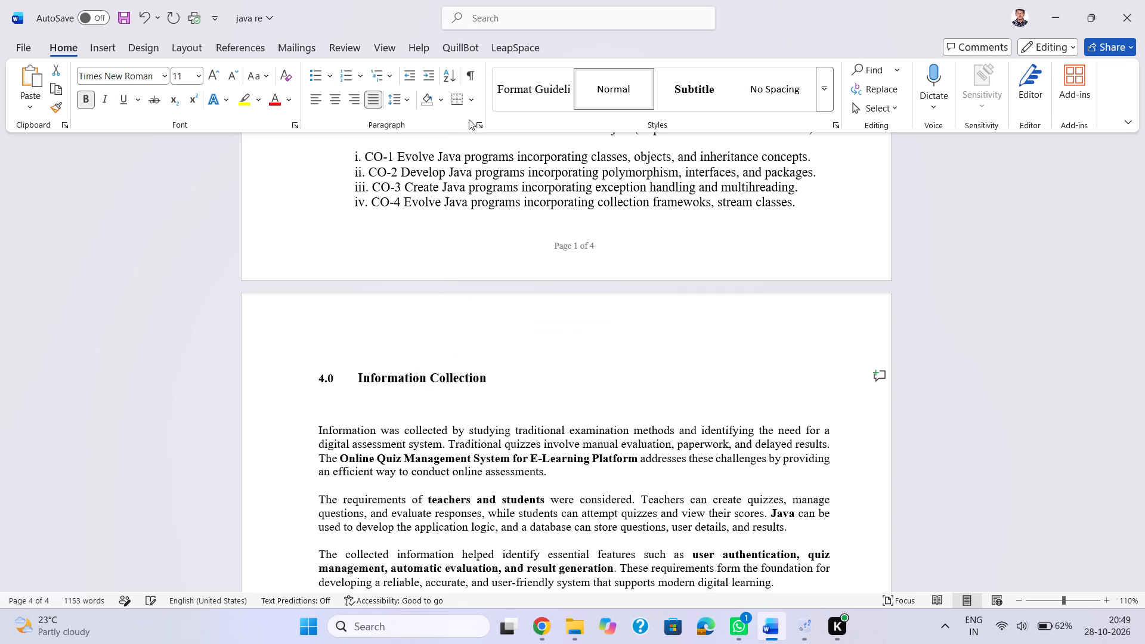
left_click(596, 417)
Set the font size of the 5.0 heading text "Theory and Design of the Micro Project" to 12.
scroll(596, 417, "down", 1)
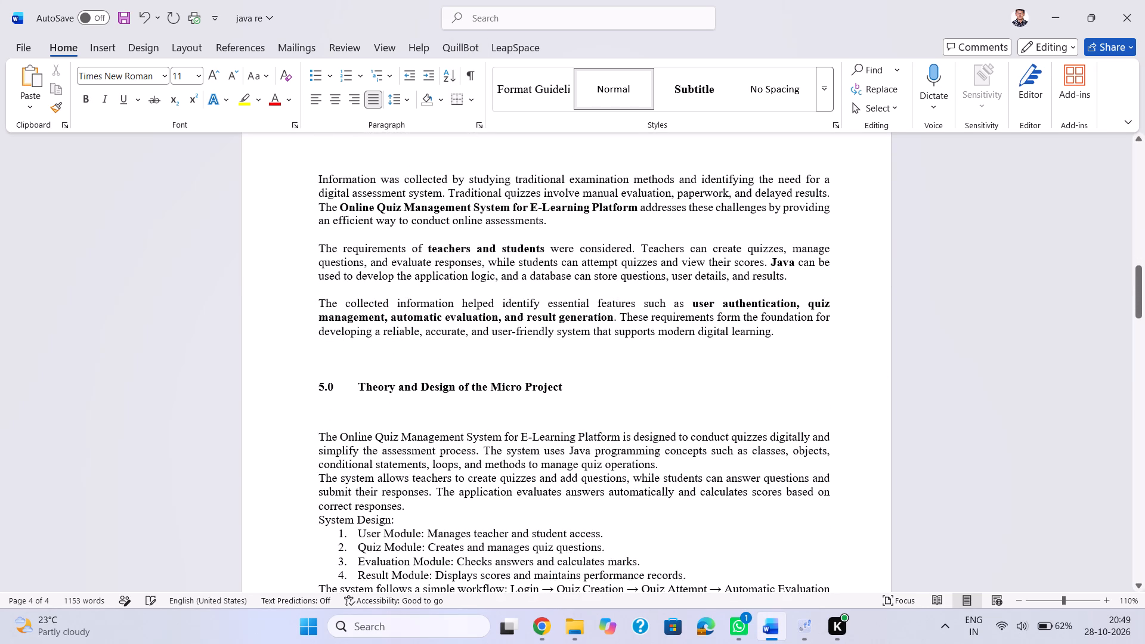
left_click_drag(575, 389, 358, 385)
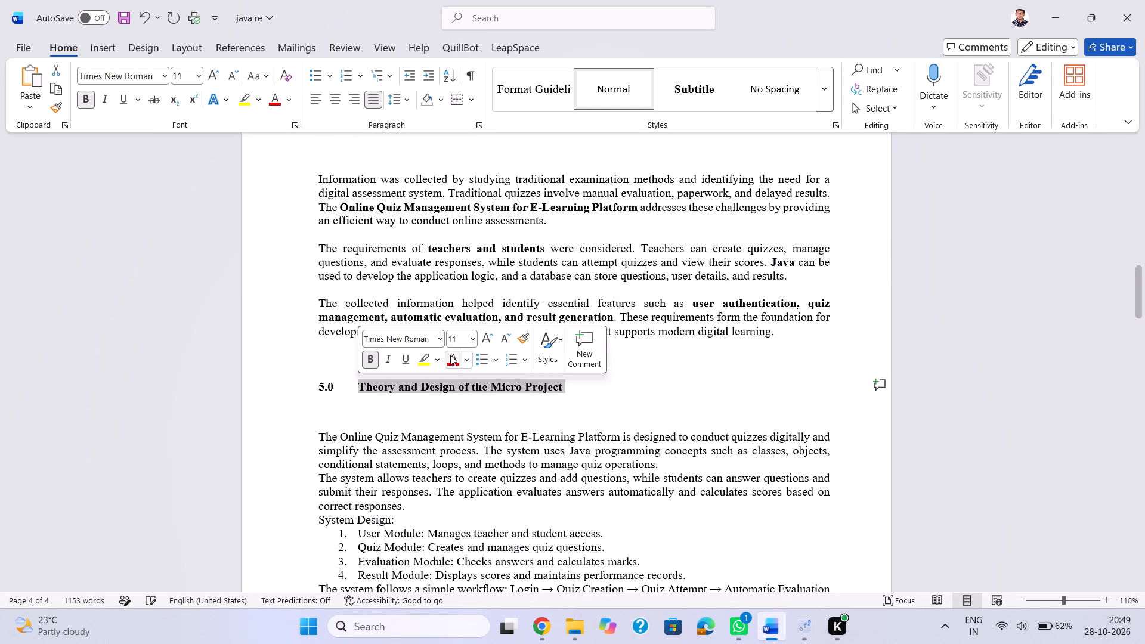
left_click(472, 340)
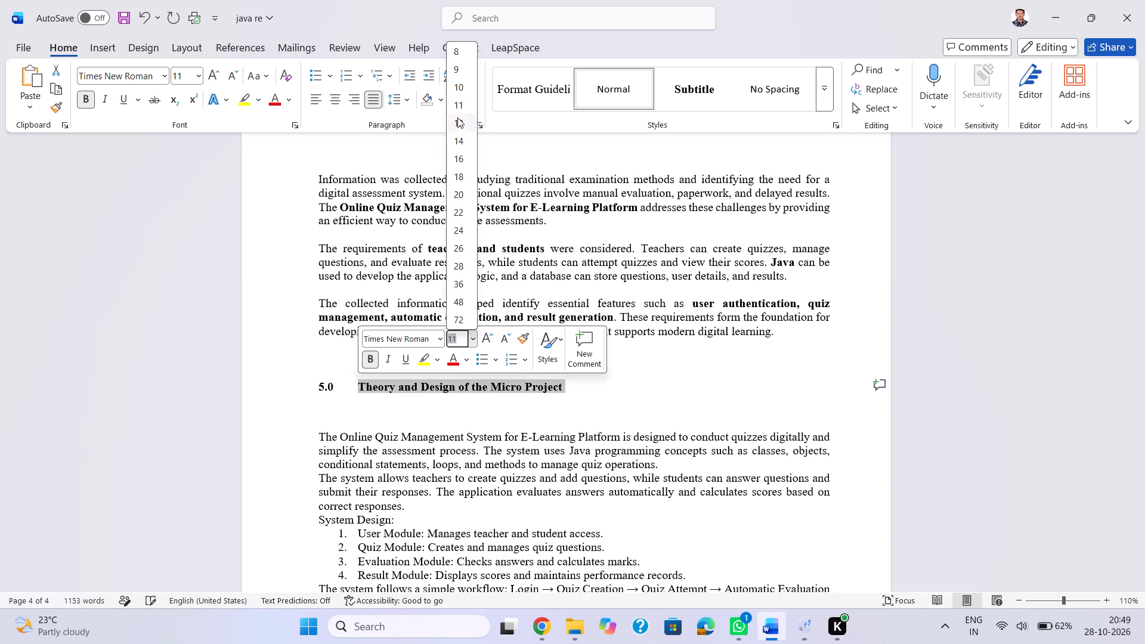
left_click(457, 118)
left_click(662, 384)
Set the font size of the 6.0 heading text "Methodology Followed" to 12.
scroll(662, 384, "down", 1)
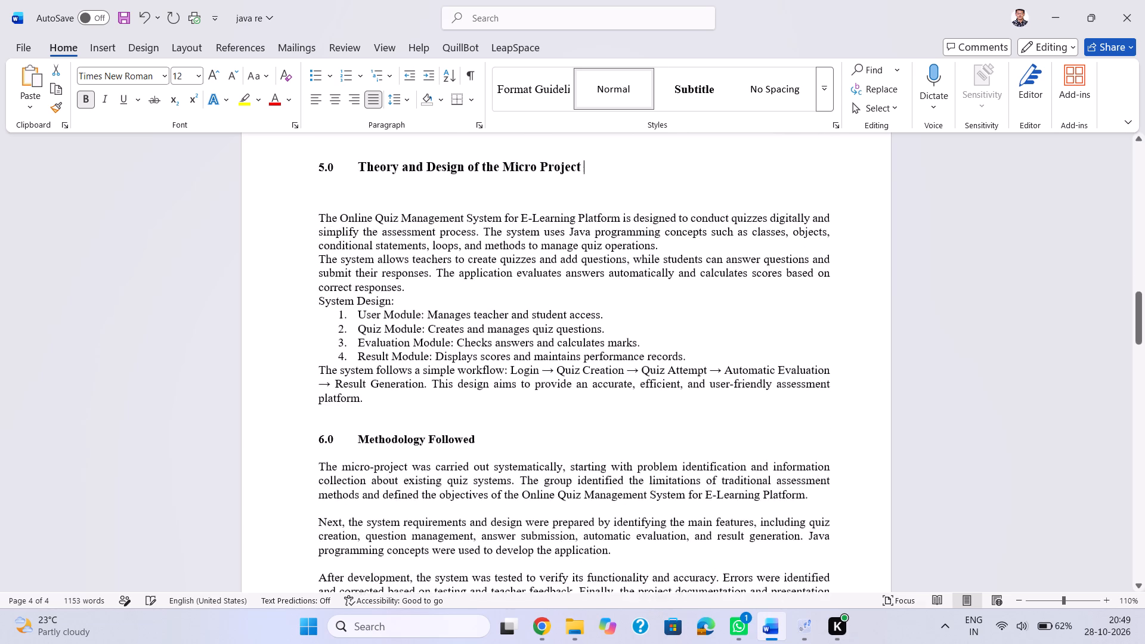
scroll(662, 384, "down", 1)
left_click_drag(491, 363, 352, 359)
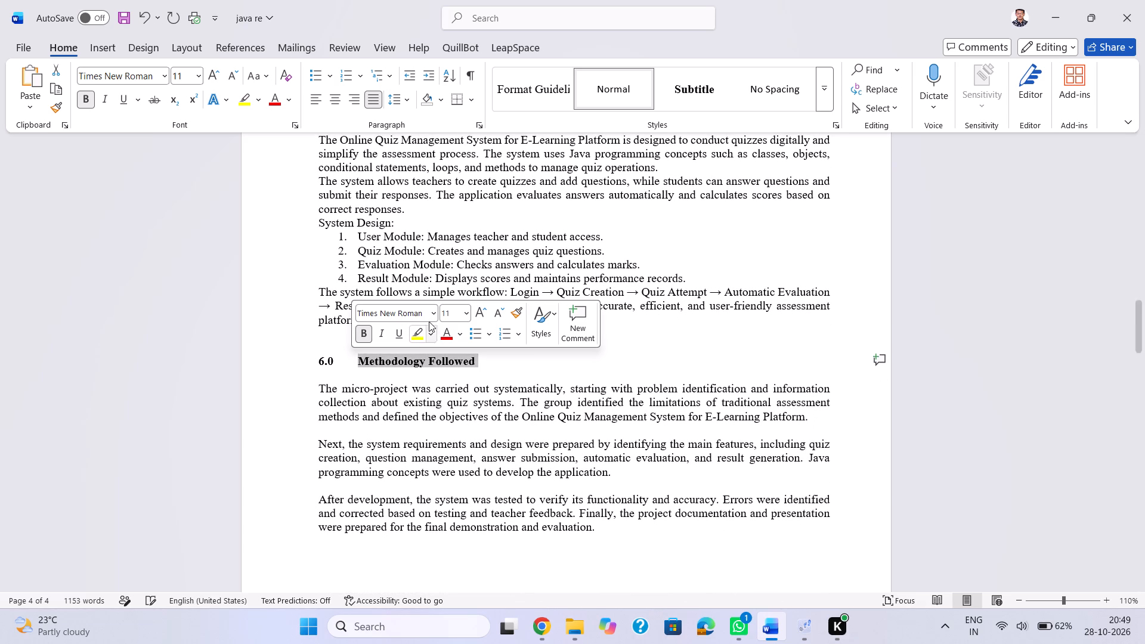
left_click(465, 314)
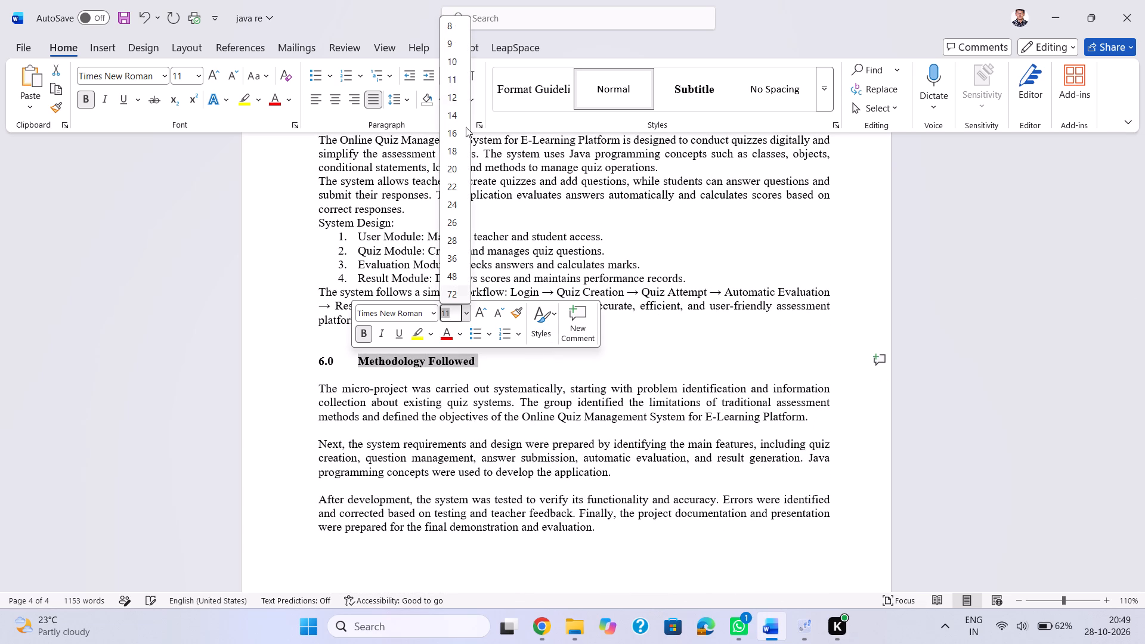
left_click(456, 94)
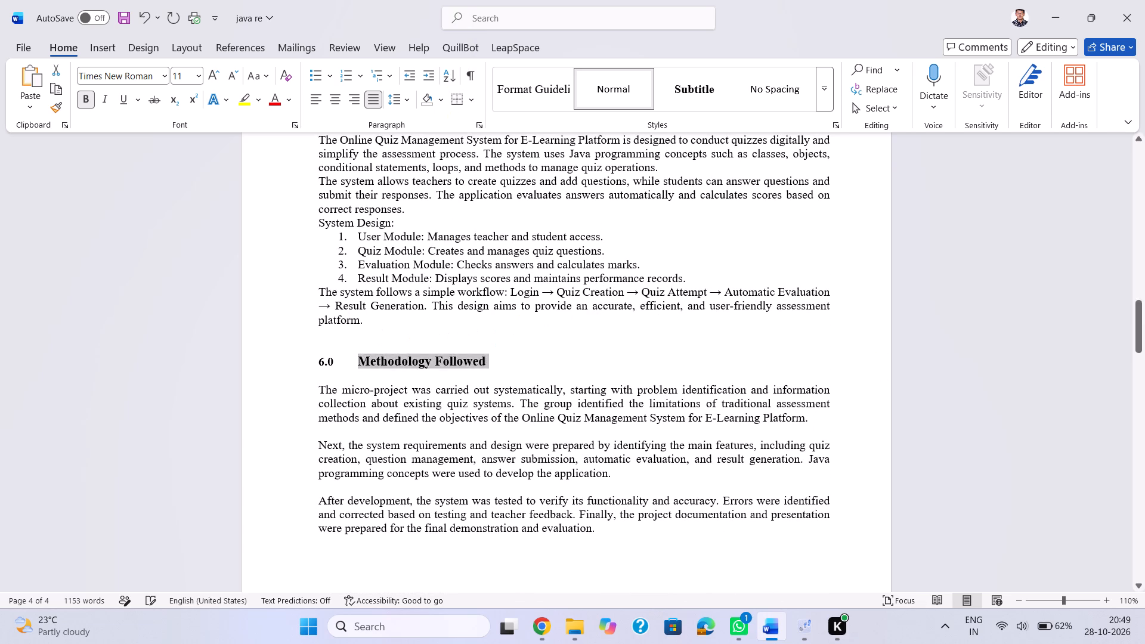
Set the 7.0 heading text "Outputs of the Micro-Project" to size 12 and add a blank line after it.
scroll(573, 333, "down", 1)
left_click_drag(509, 376, 397, 396)
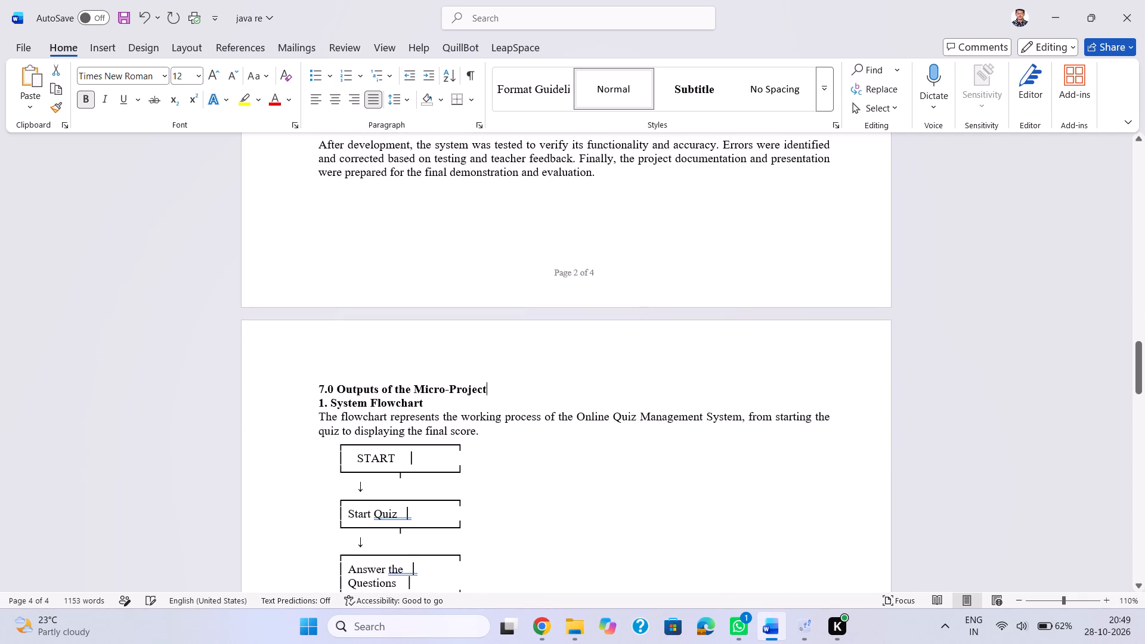
left_click_drag(397, 396, 322, 390)
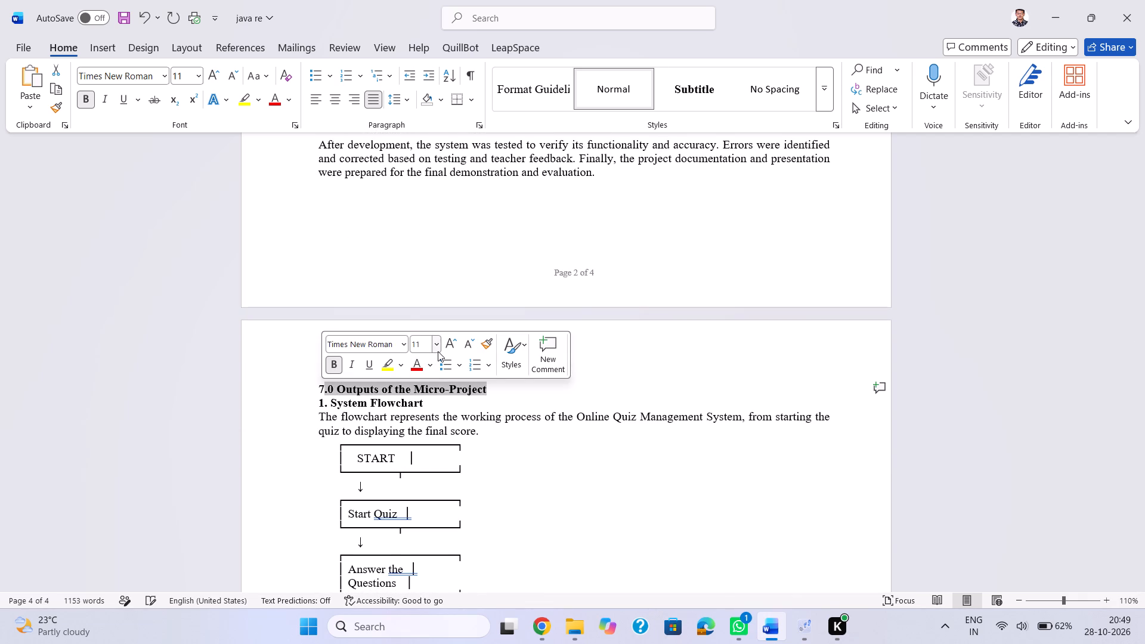
left_click(438, 351)
left_click(417, 128)
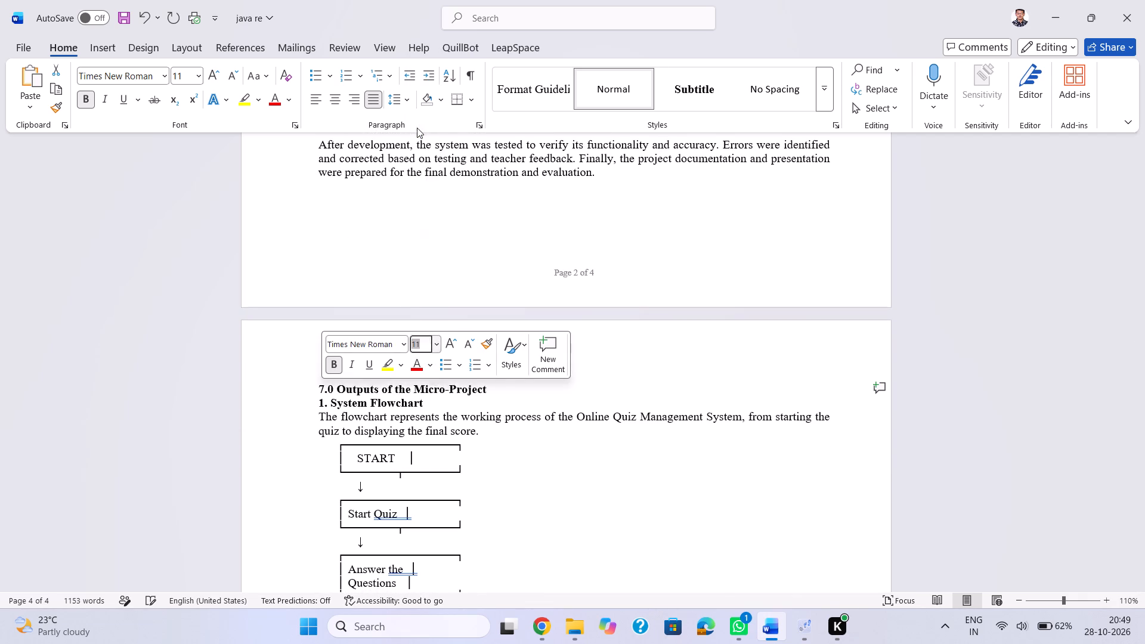
left_click(514, 384)
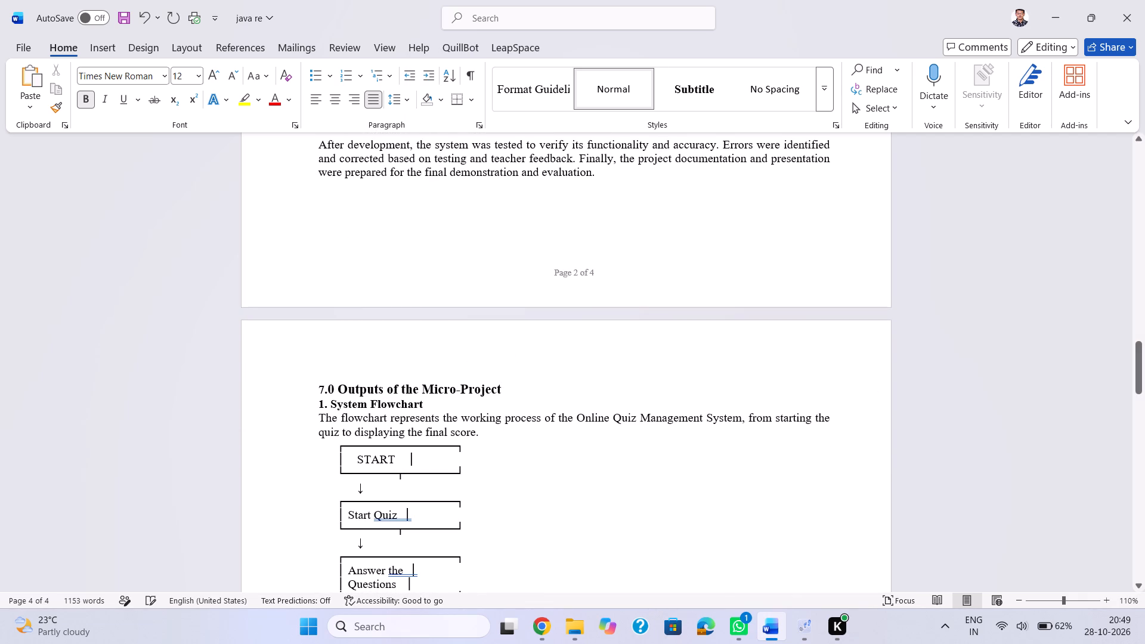
key("Return")
Set the font size of the 8.0 heading text "Benefits of the Micro-Project" to 12.
scroll(514, 384, "down", 6)
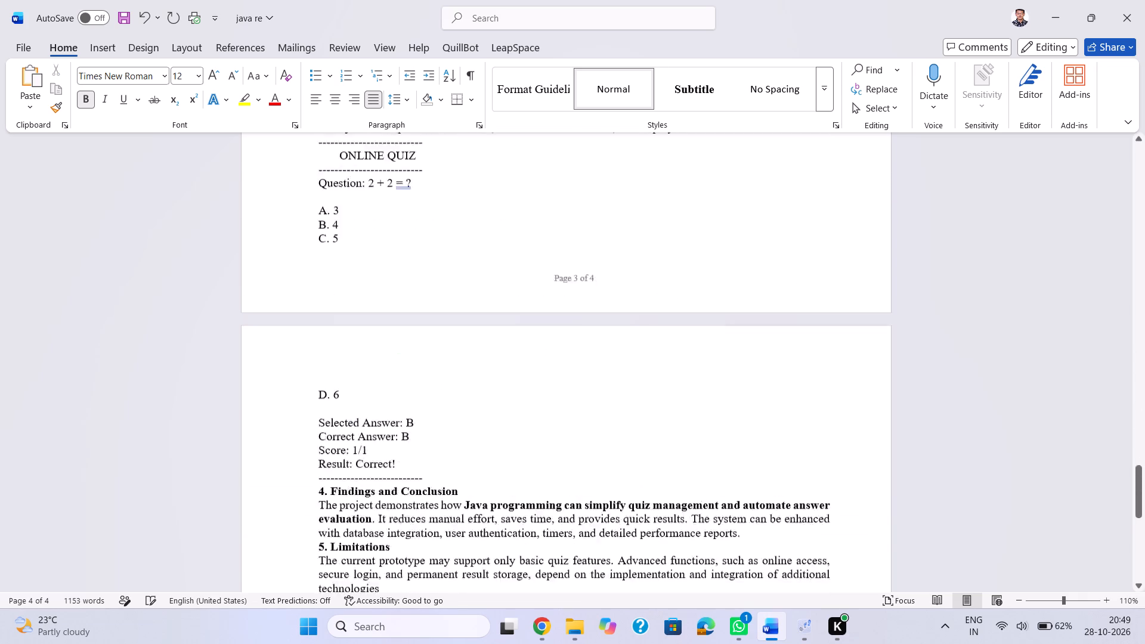
scroll(514, 384, "down", 1)
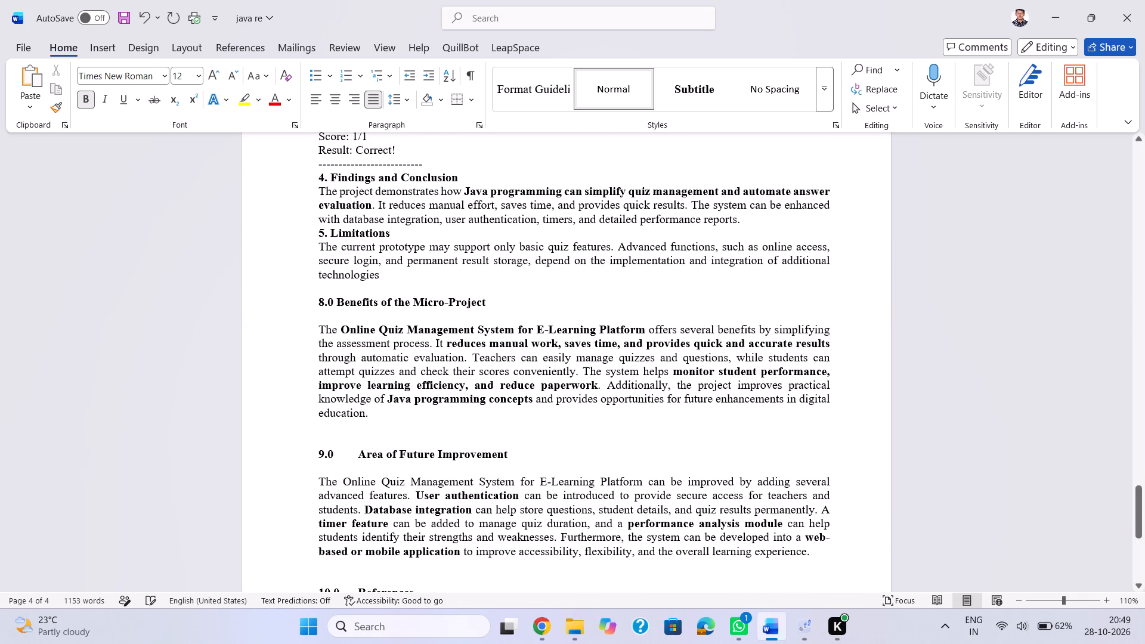
left_click_drag(487, 301, 324, 299)
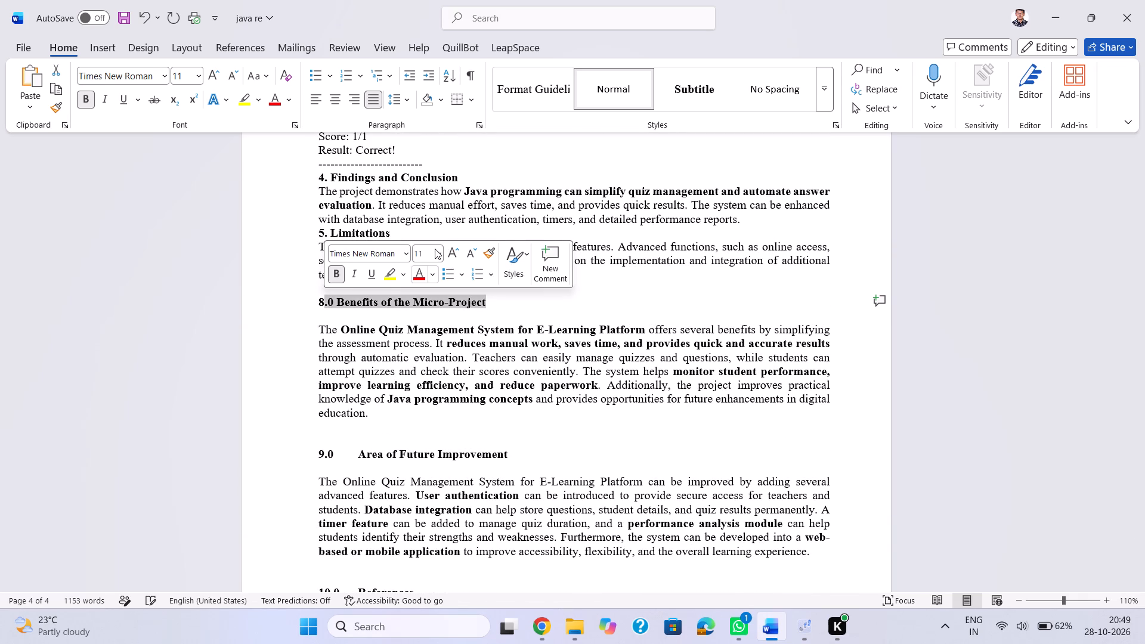
left_click(438, 249)
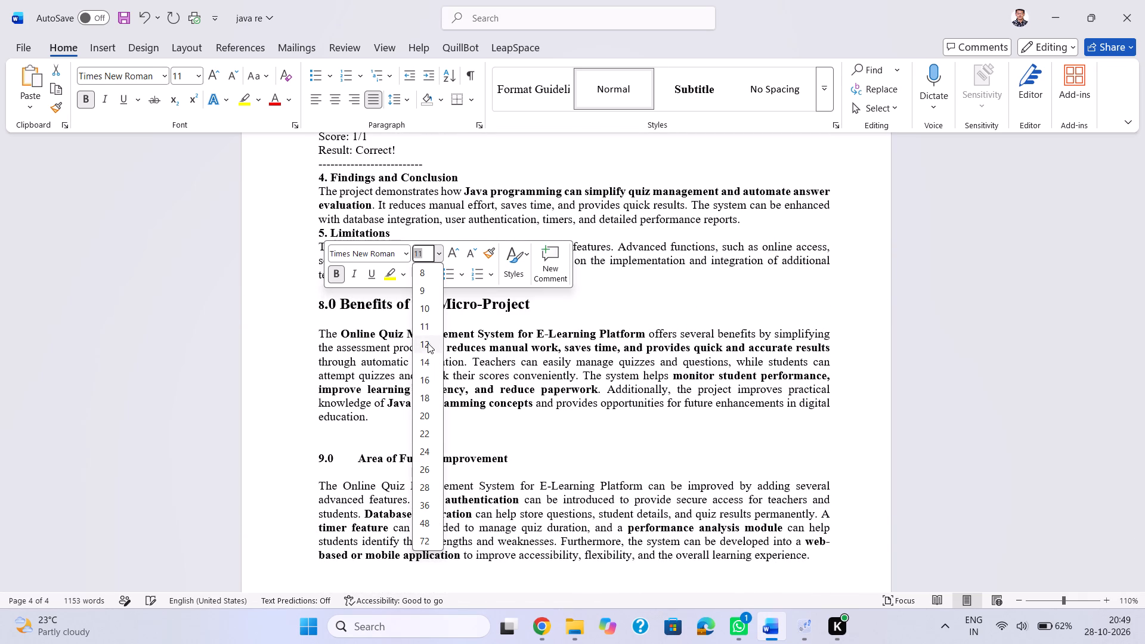
left_click(426, 340)
Set the font size of the 9.0 heading "Area of Future Improvement" and the blank line above it to 12.
left_click_drag(534, 444, 494, 466)
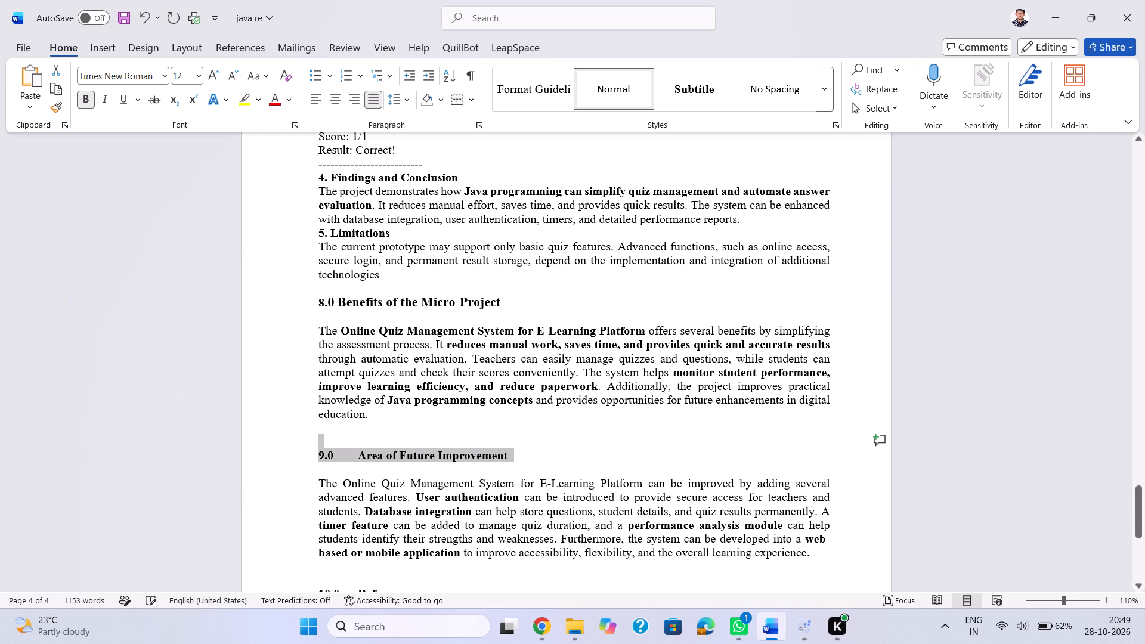
left_click_drag(494, 466, 478, 459)
left_click(595, 414)
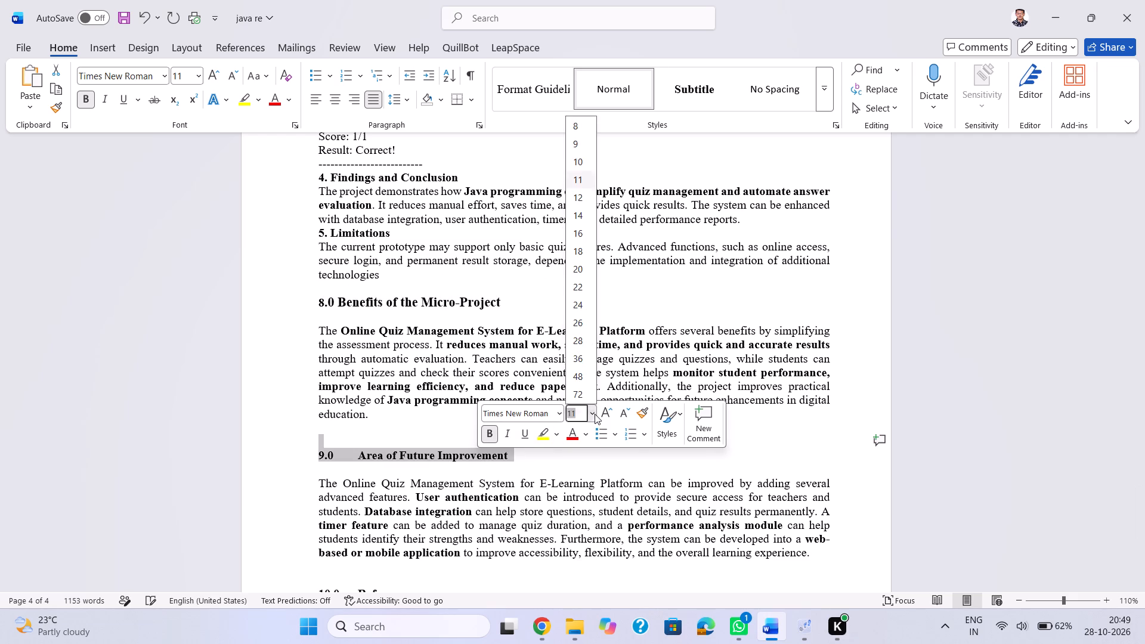
left_click(581, 202)
Set the font size of the 10.0 heading "References" to 12.
scroll(572, 434, "down", 1)
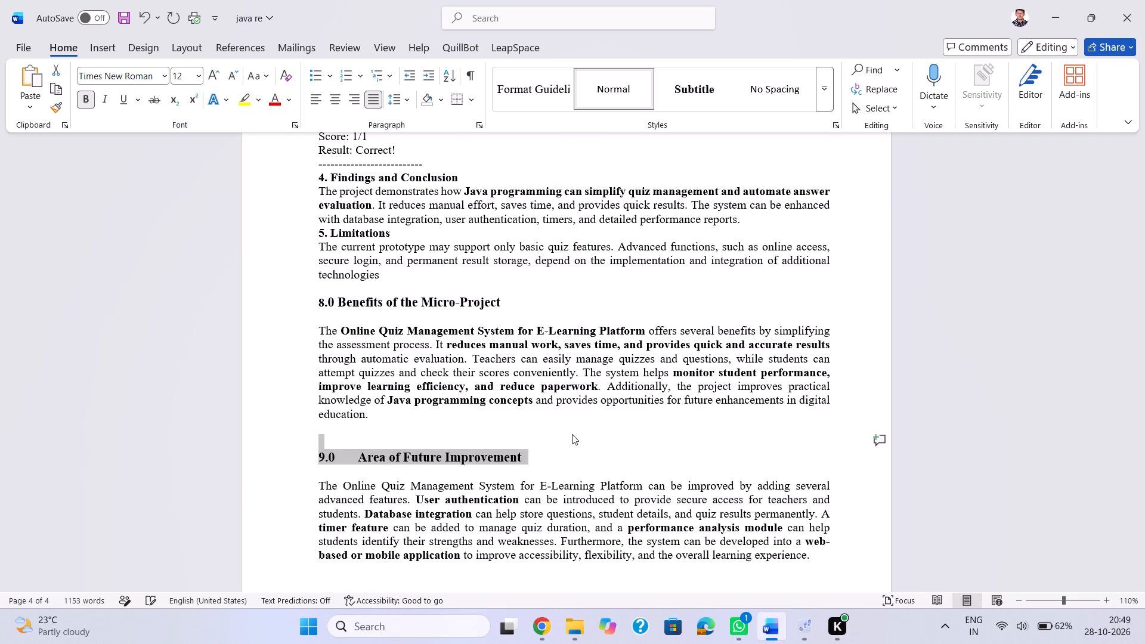
scroll(572, 434, "down", 2)
left_click_drag(422, 263, 293, 257)
left_click(407, 212)
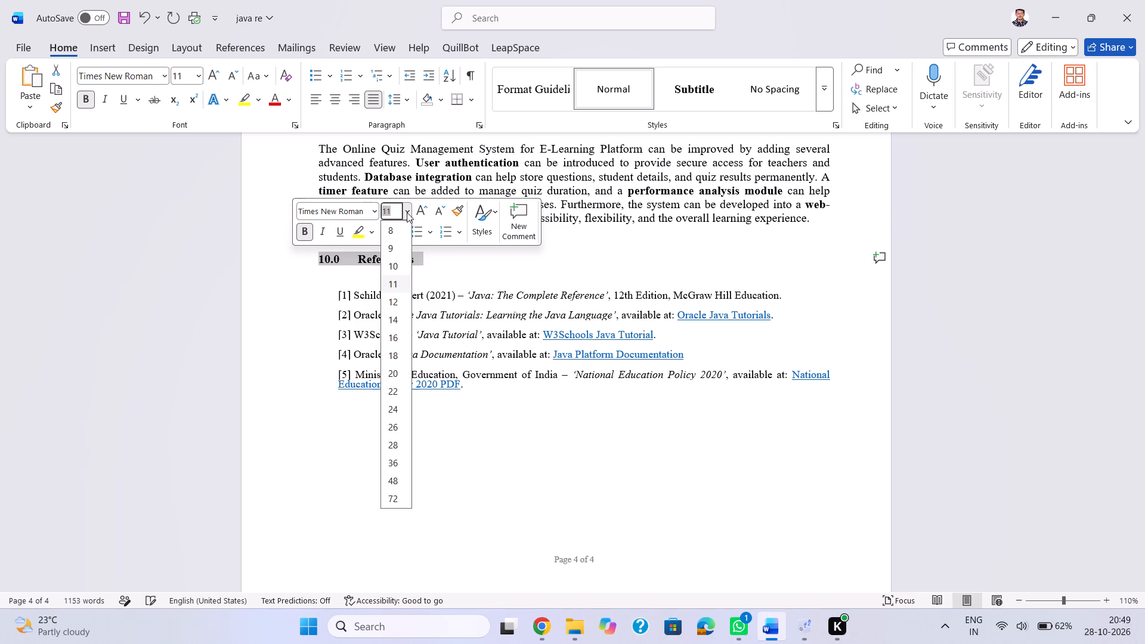
left_click(396, 299)
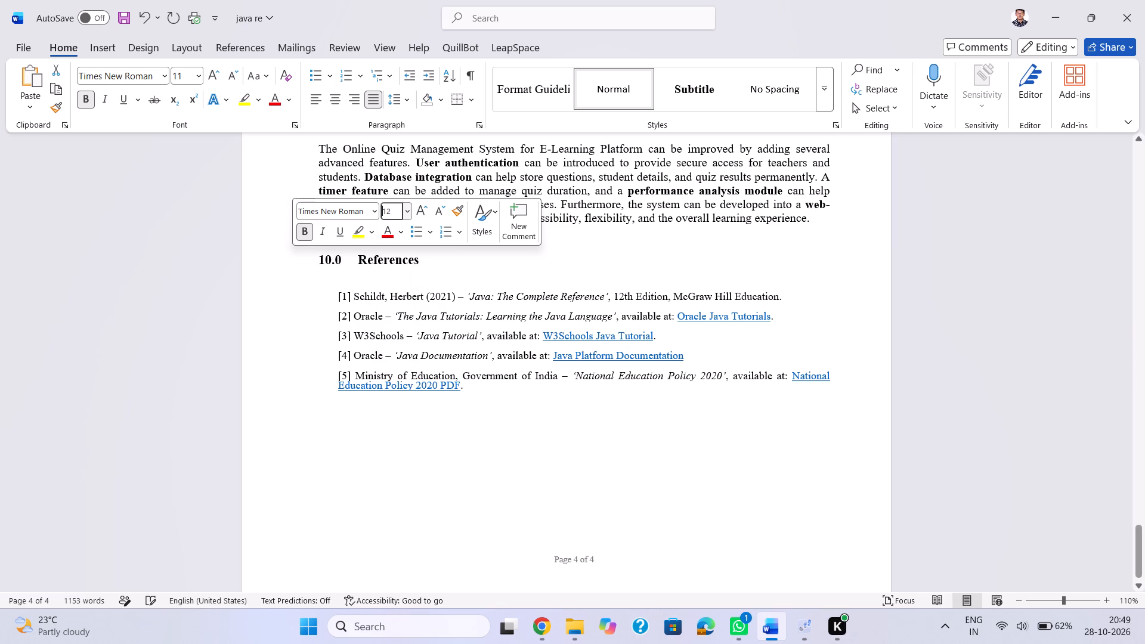
left_click(505, 270)
Set the font size of the highlighted project title "Online Quiz Management System for E-Learning Platform" on the first page to 12.
scroll(505, 270, "up", 20)
scroll(505, 270, "up", 6)
scroll(505, 270, "down", 1)
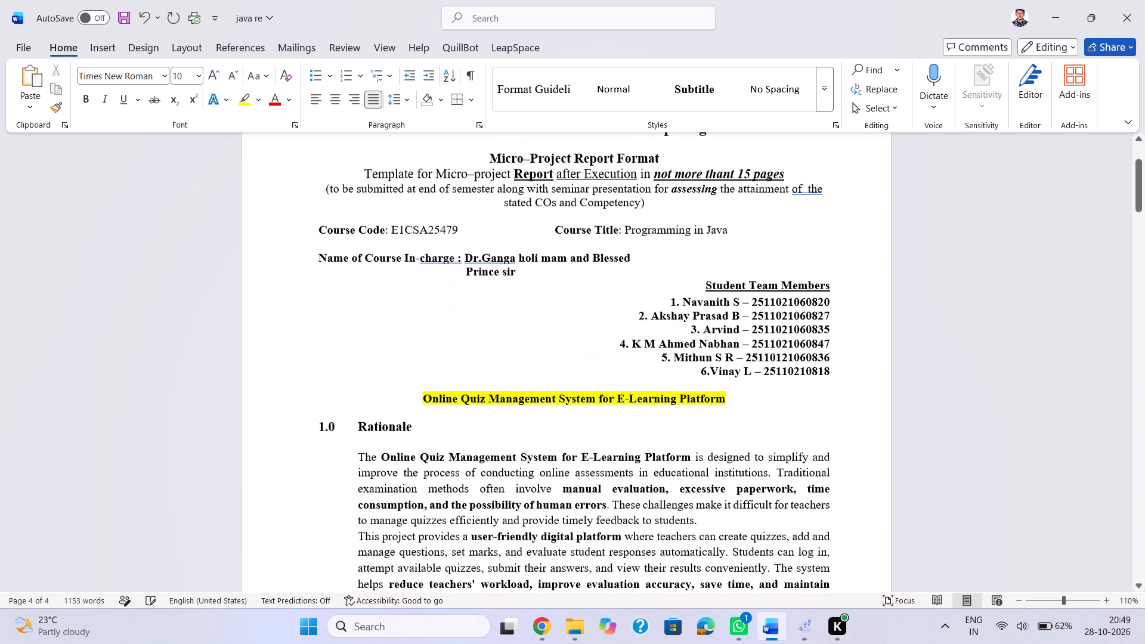
scroll(505, 270, "down", 1)
right_click(505, 270)
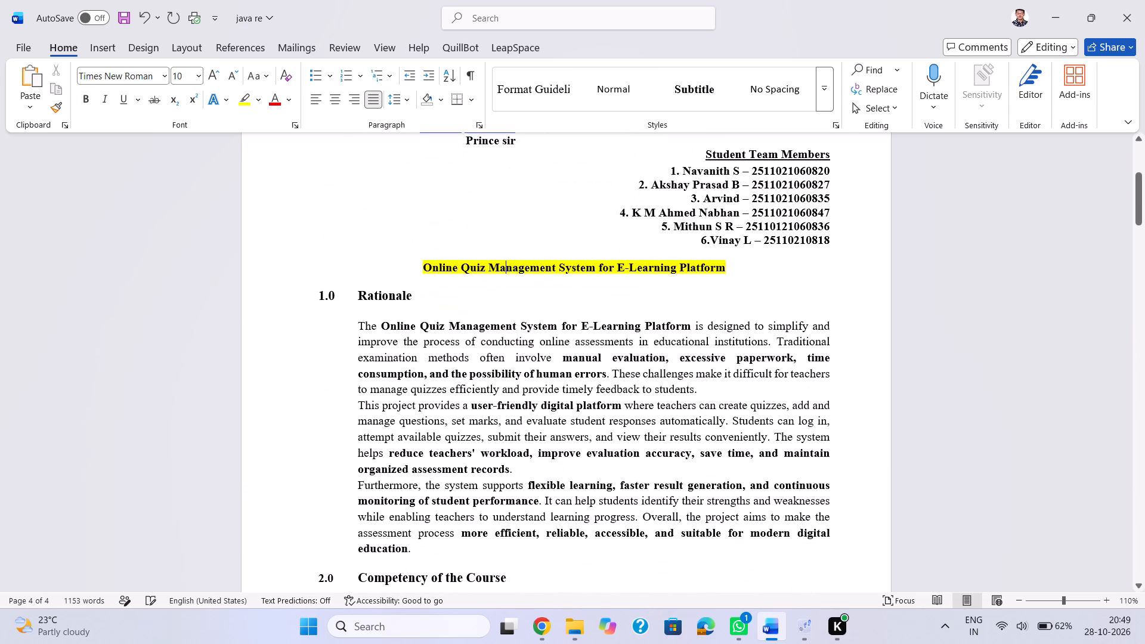
left_click(397, 248)
left_click_drag(423, 270, 633, 285)
left_click(745, 240)
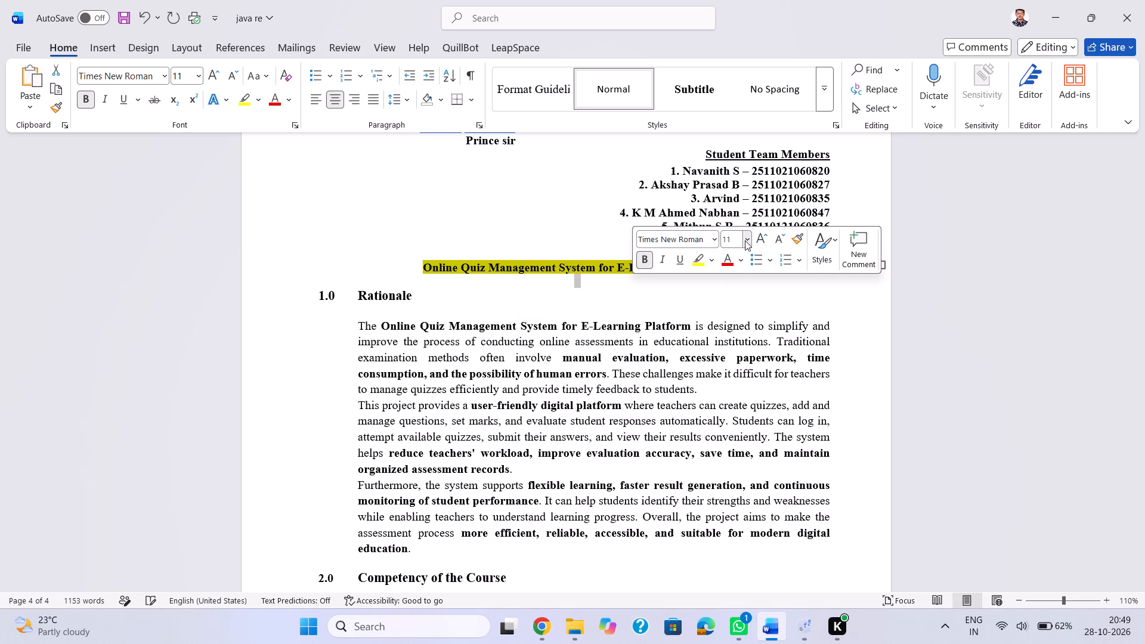
left_click(737, 324)
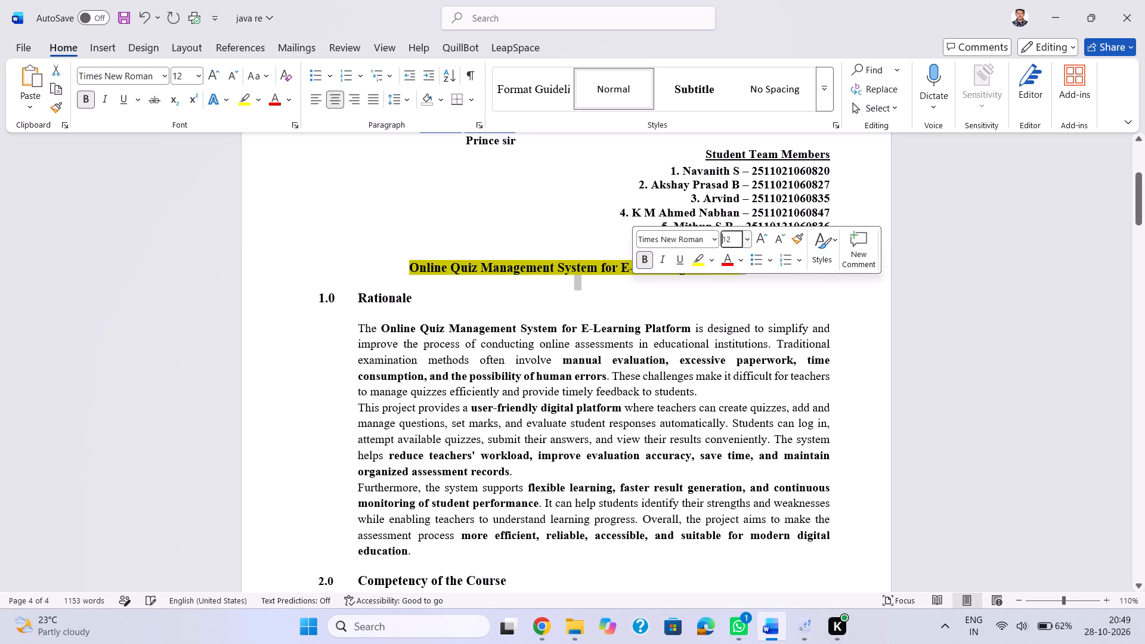
left_click(600, 302)
Add the title "Dr." before the second course in-charge's name on the first page.
scroll(600, 302, "up", 9)
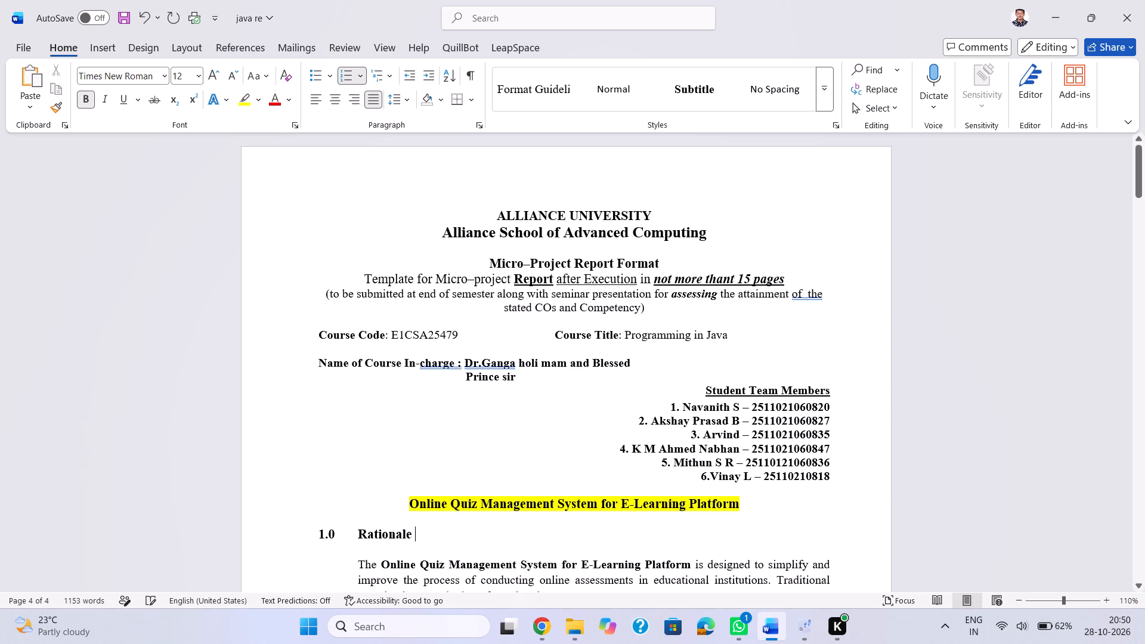
scroll(600, 302, "down", 1)
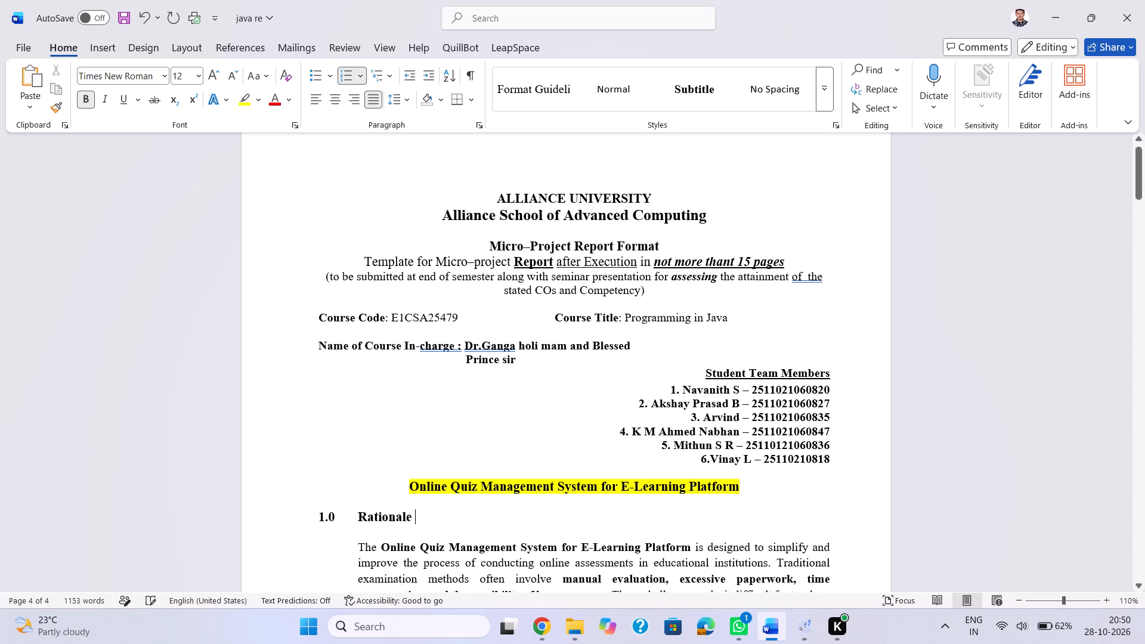
left_click(596, 345)
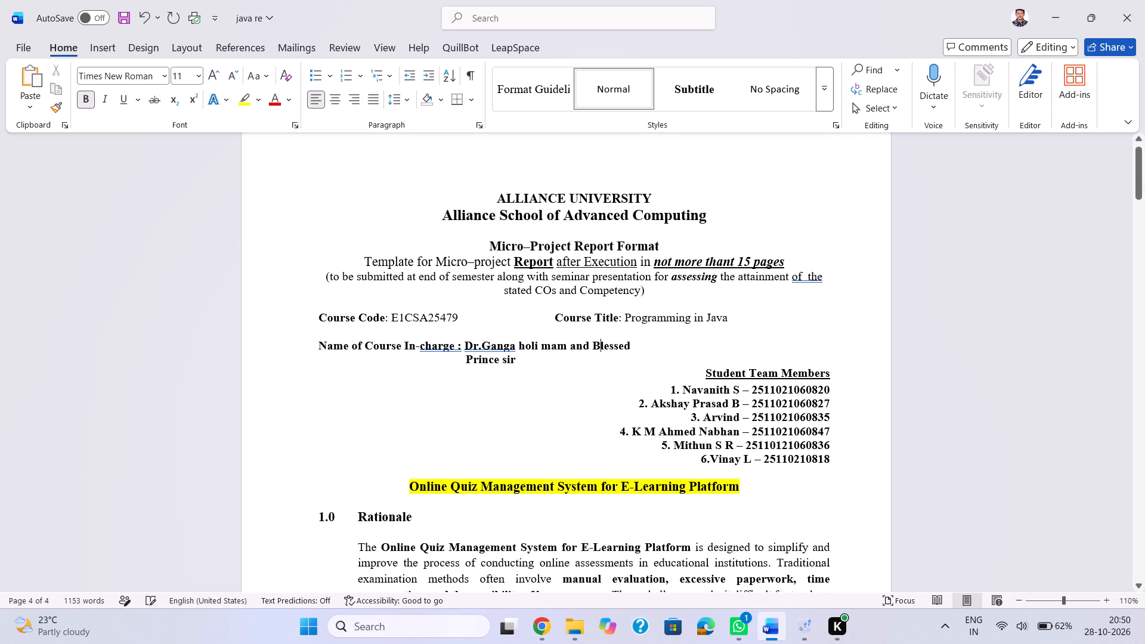
left_click(593, 345)
type("Dr.")
Look through the finished report to its end and start exporting it as a PDF.
scroll(641, 455, "down", 1)
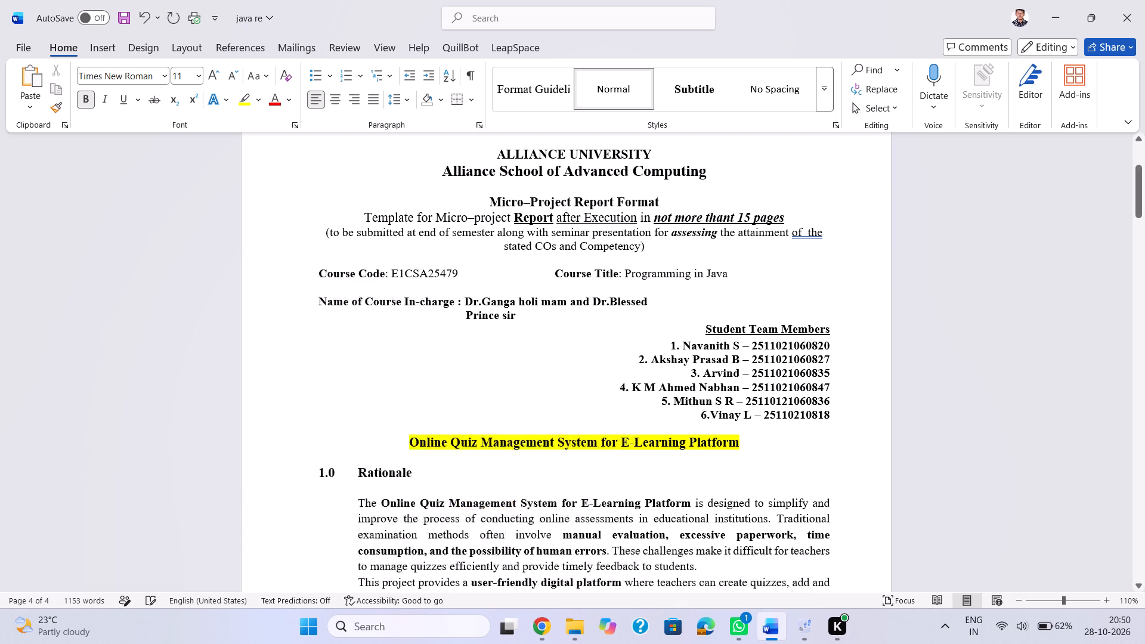
scroll(641, 455, "down", 10)
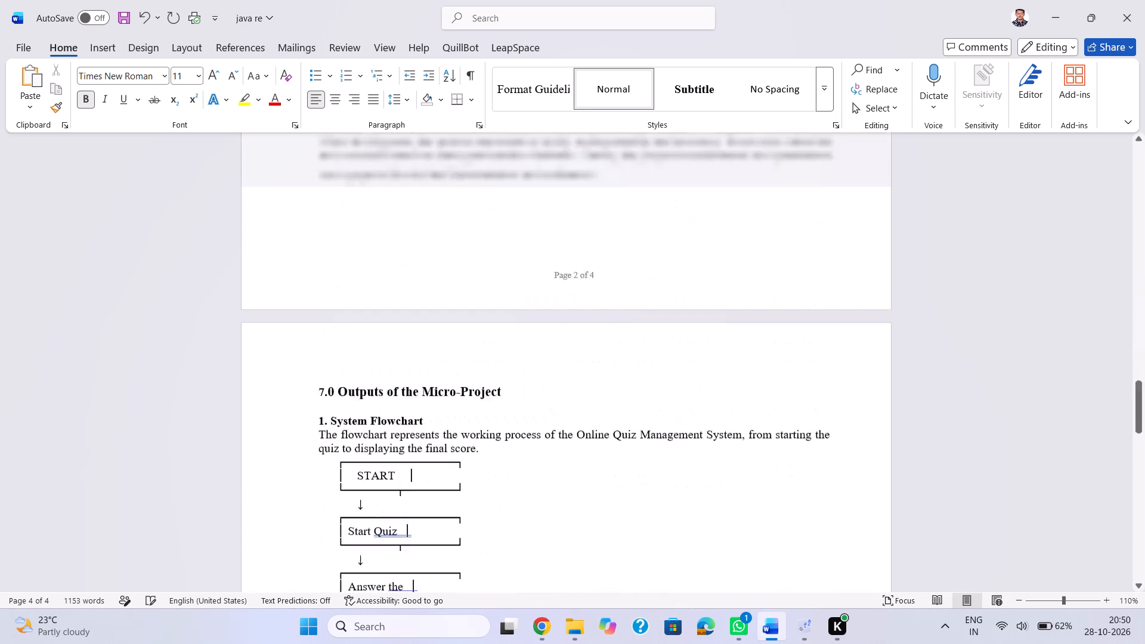
scroll(641, 455, "down", 8)
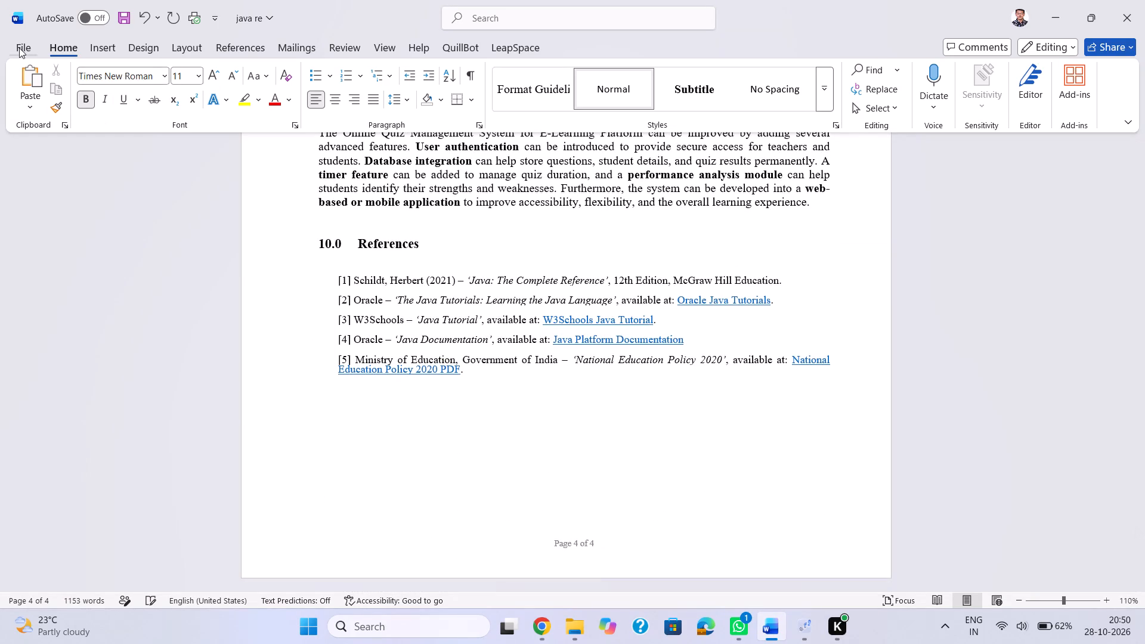
left_click(19, 48)
left_click(42, 332)
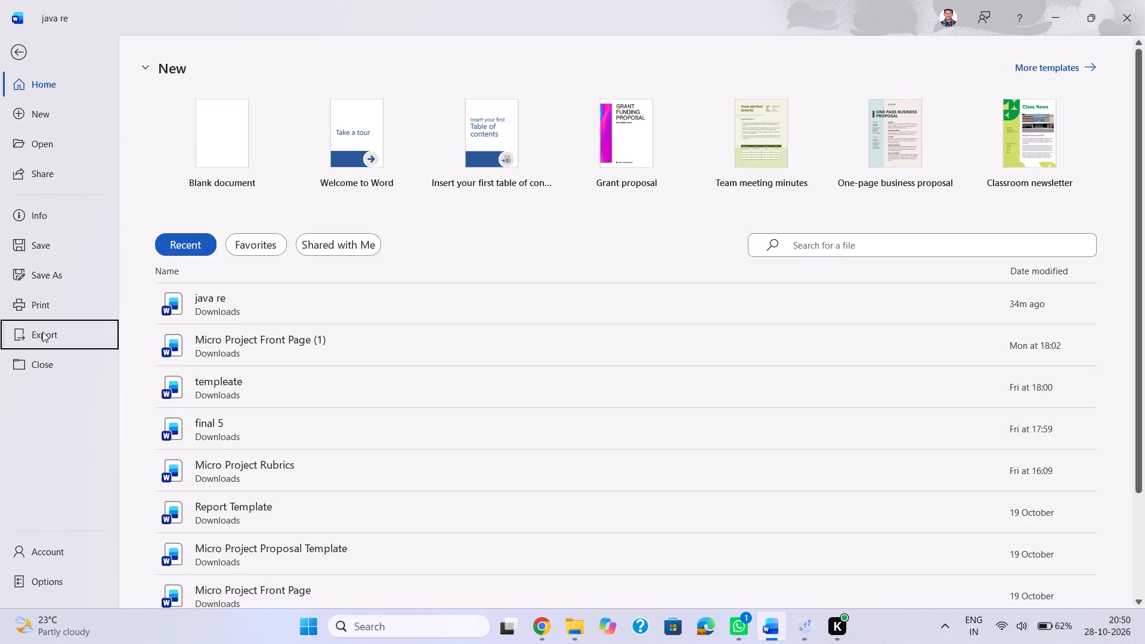
double_click(236, 94)
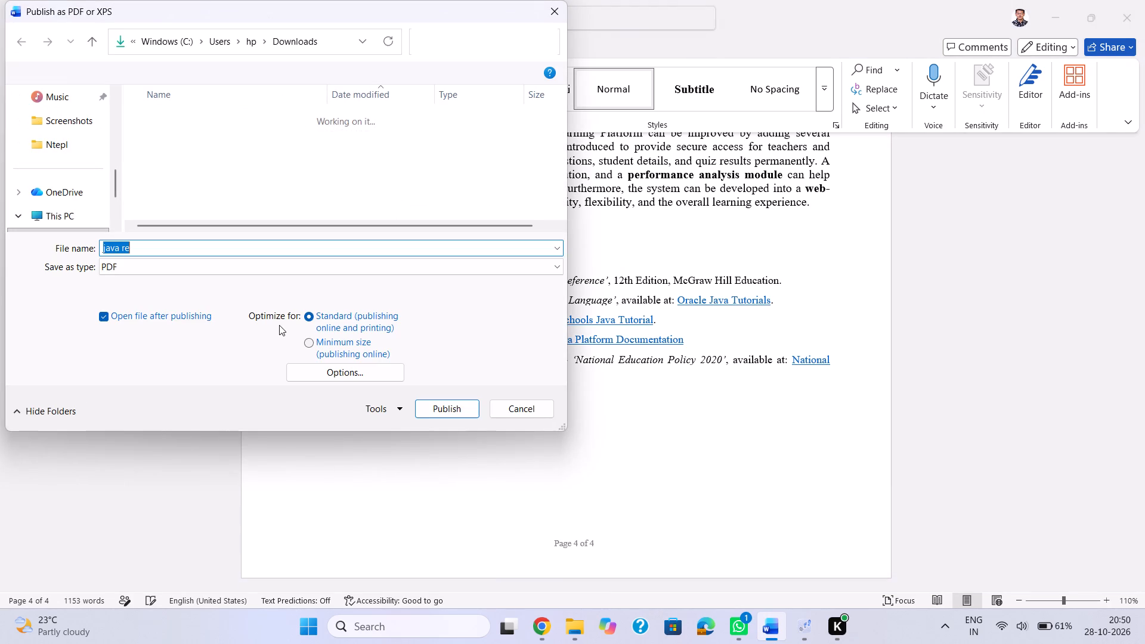
Publish the report as a PDF named "report java" in the Downloads folder.
scroll(48, 141, "down", 1)
scroll(69, 151, "up", 1)
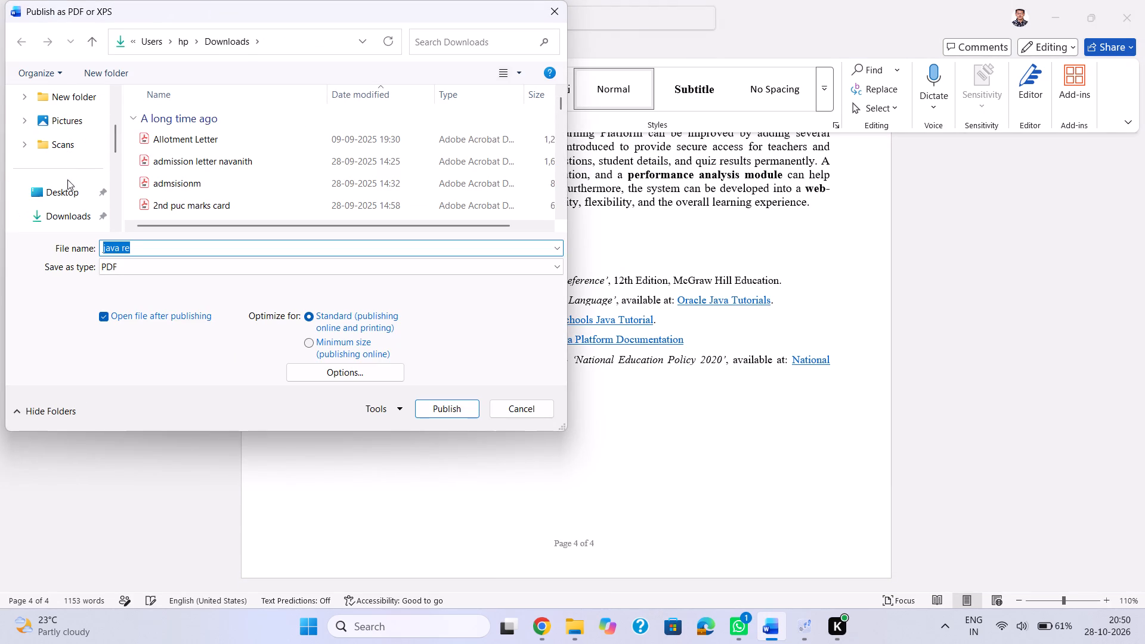
left_click(67, 212)
left_click(143, 251)
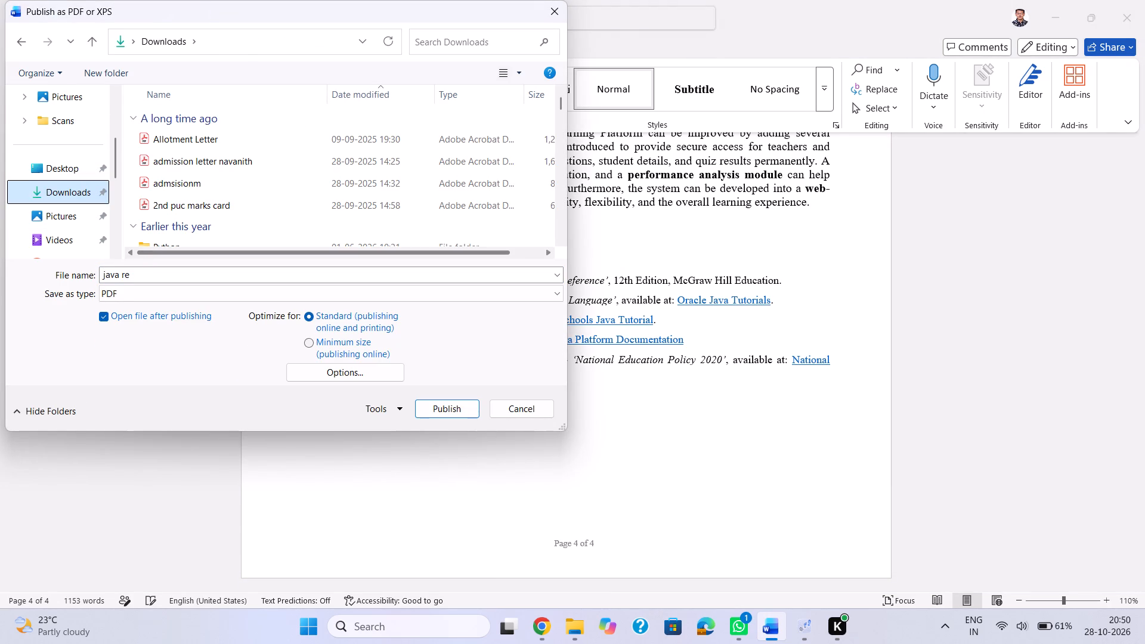
left_click(143, 268)
key("BackSpace")
type("re")
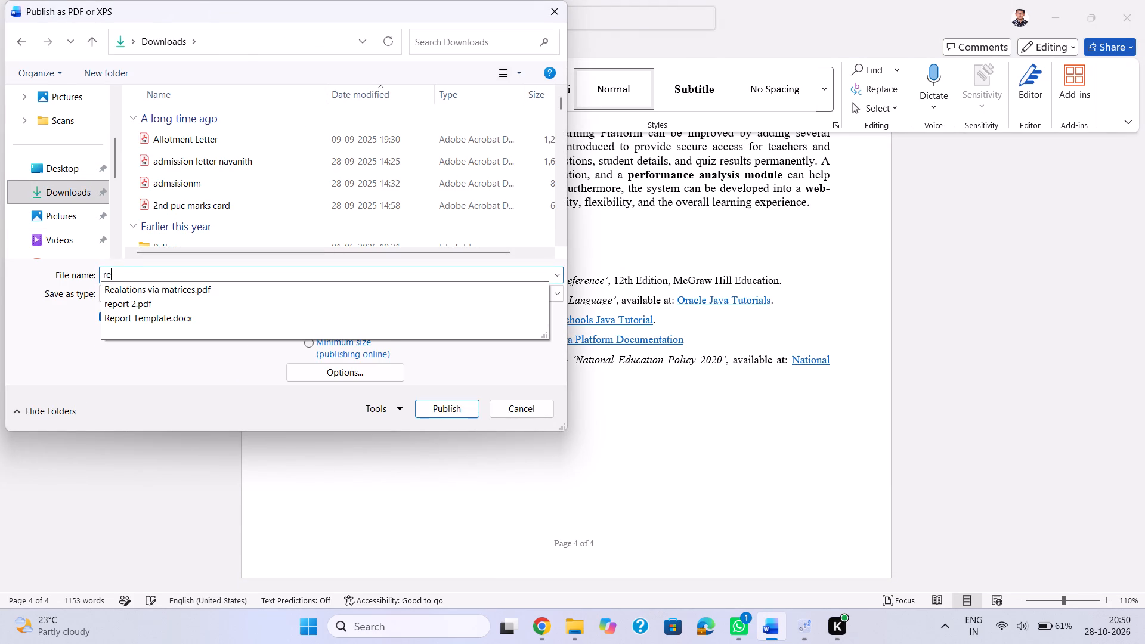
type("port java")
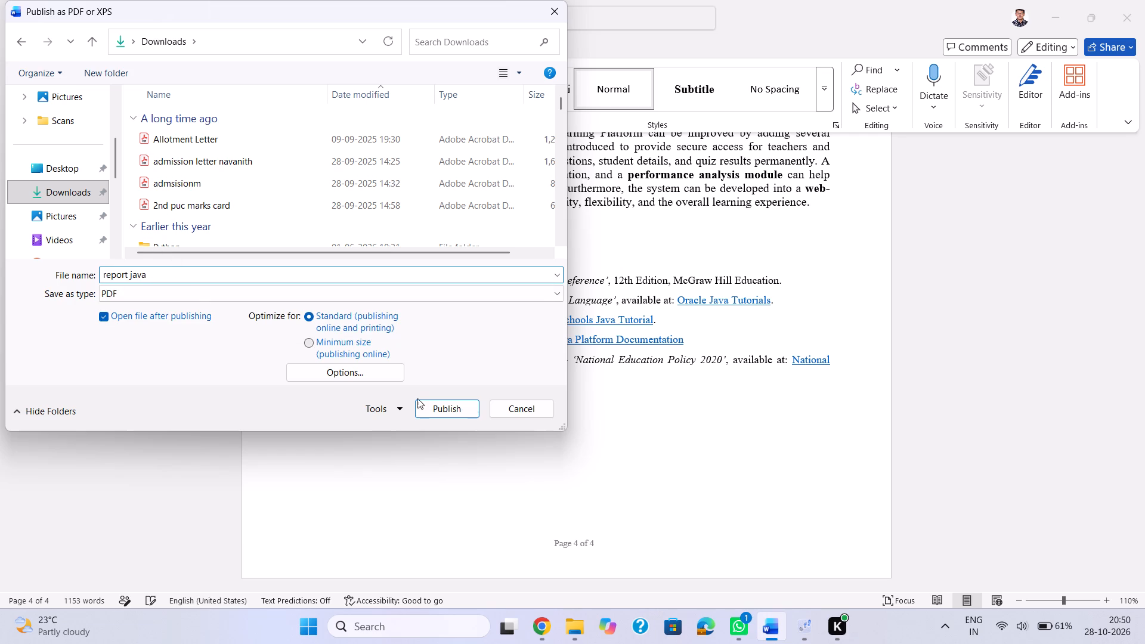
left_click(450, 407)
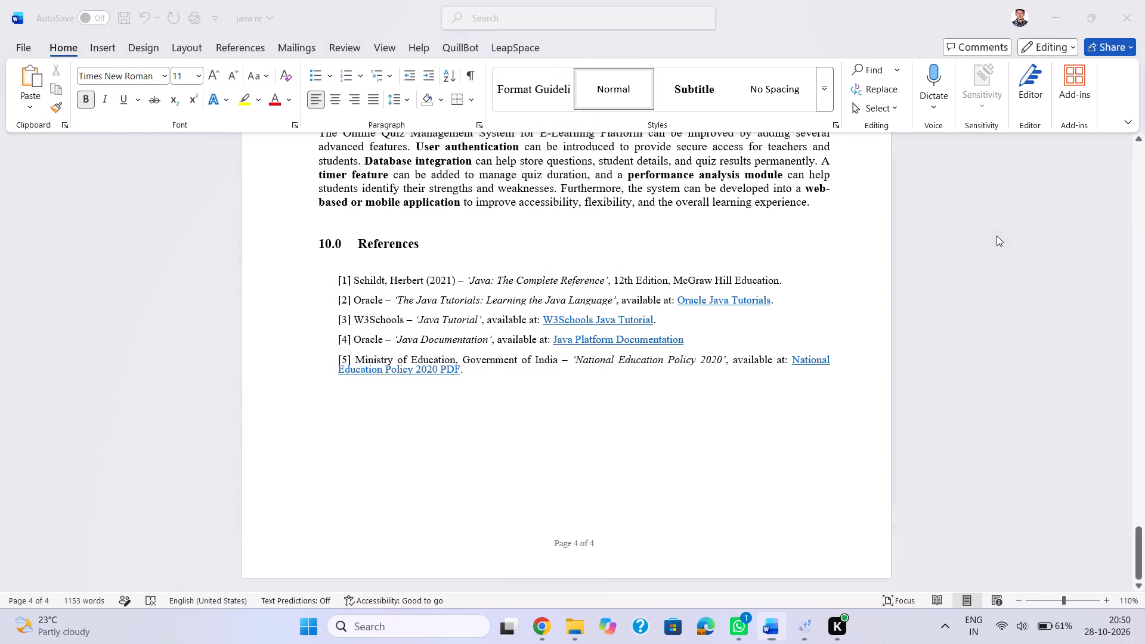
Open the "java ppt" presentation from the Downloads folder in PowerPoint and enable editing.
left_click(574, 639)
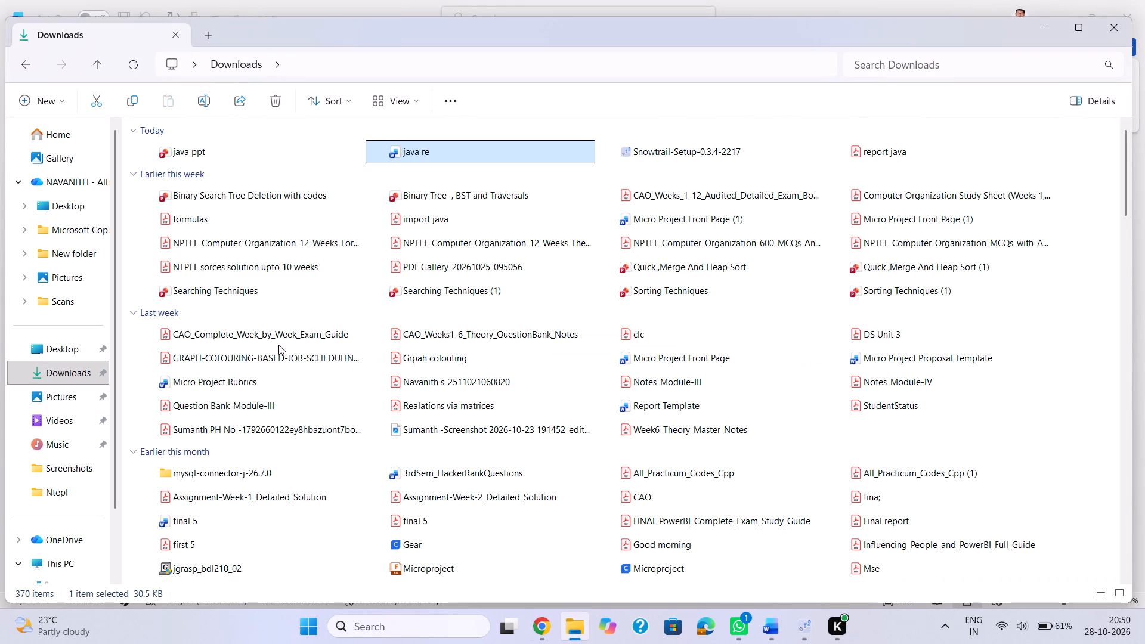
double_click(229, 146)
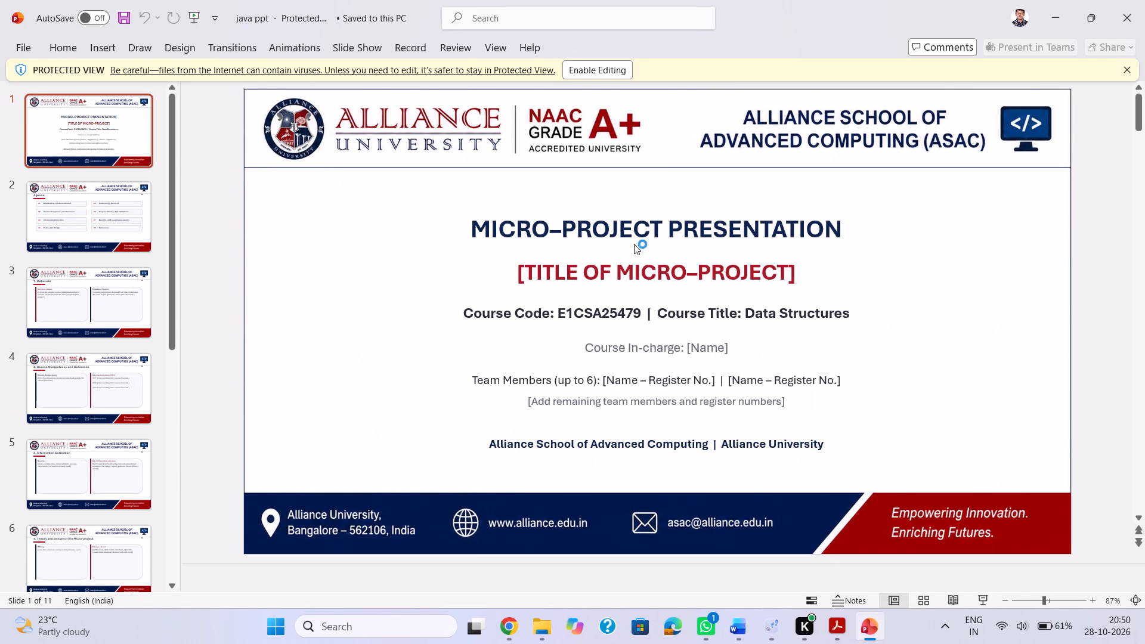
left_click(612, 61)
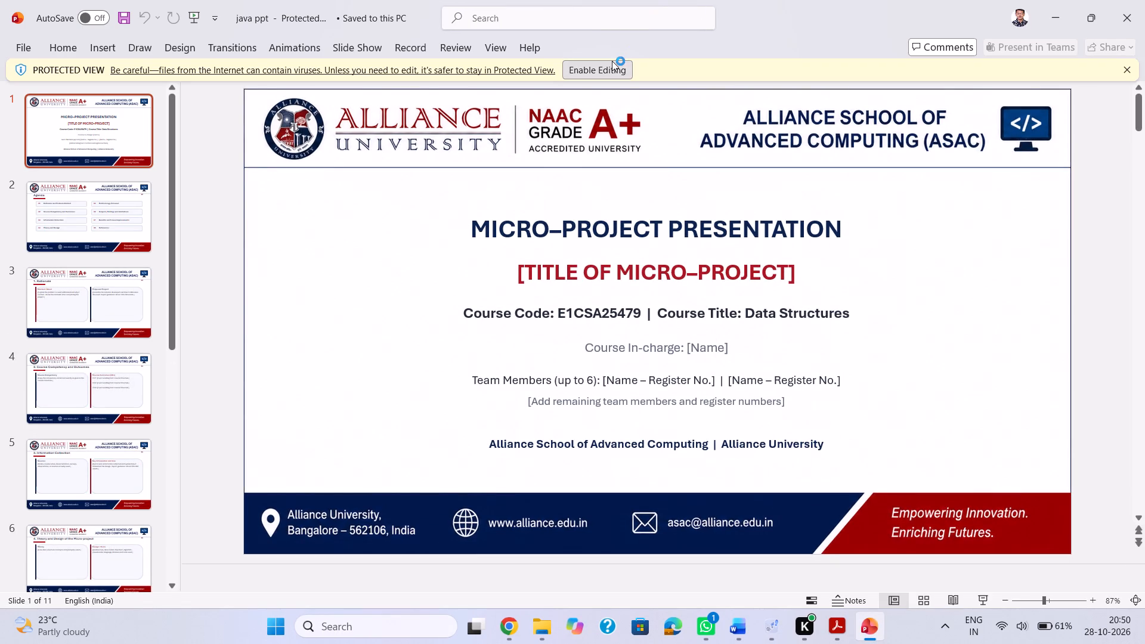
left_click(825, 270)
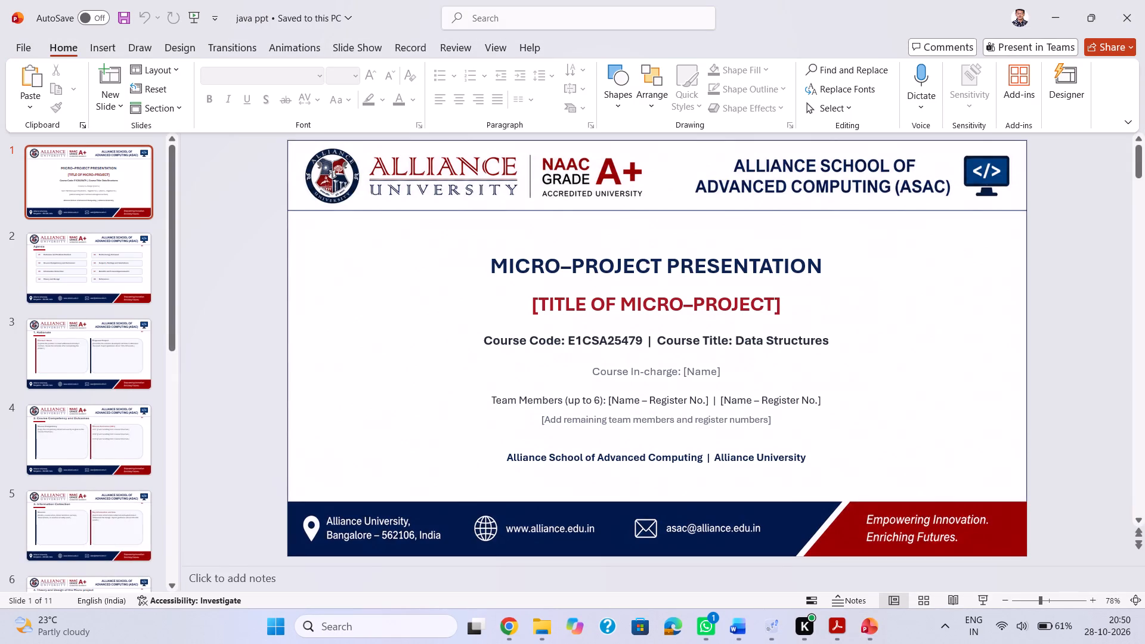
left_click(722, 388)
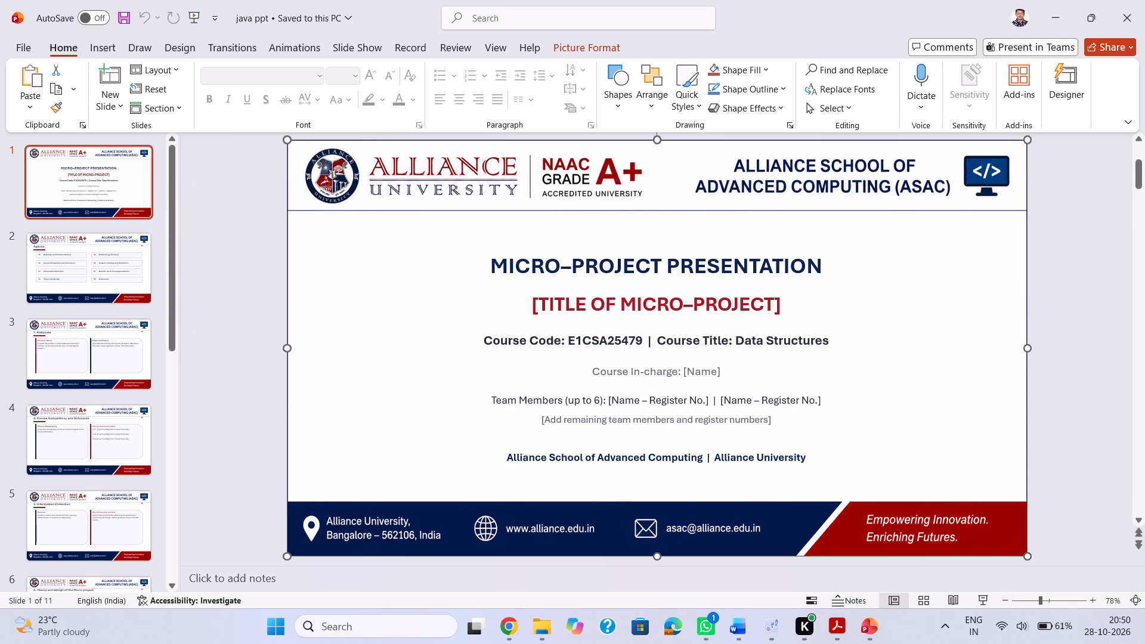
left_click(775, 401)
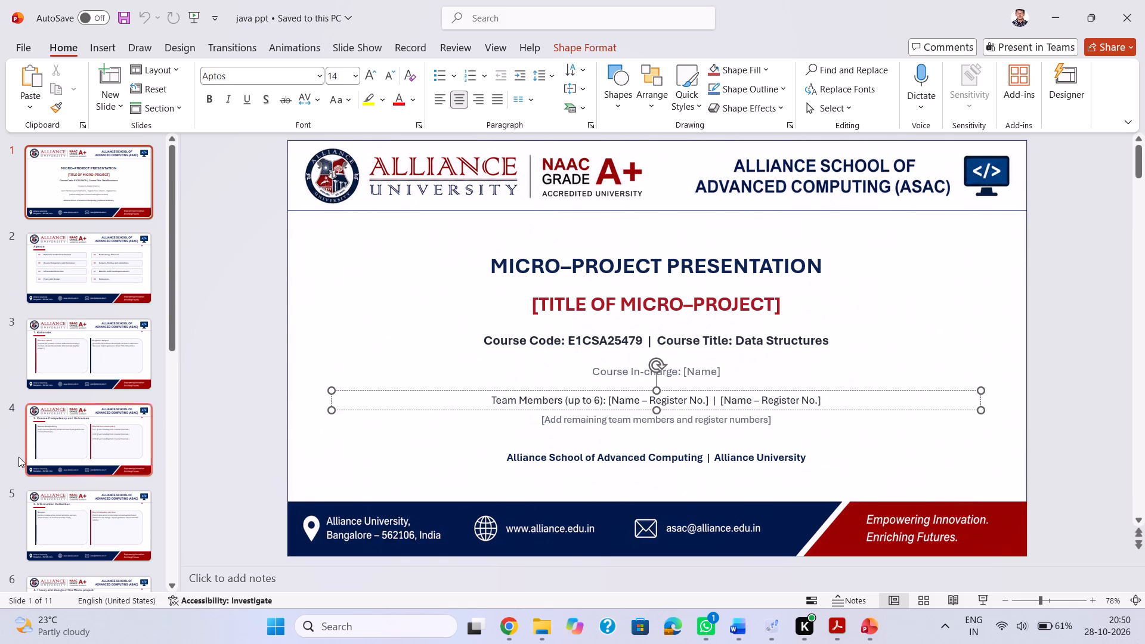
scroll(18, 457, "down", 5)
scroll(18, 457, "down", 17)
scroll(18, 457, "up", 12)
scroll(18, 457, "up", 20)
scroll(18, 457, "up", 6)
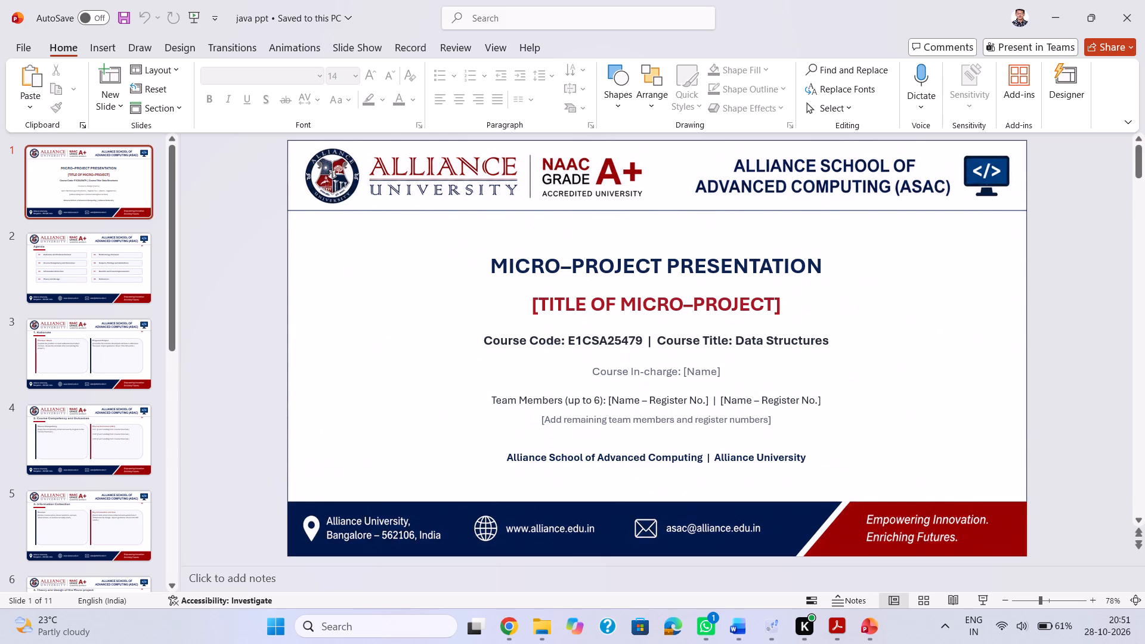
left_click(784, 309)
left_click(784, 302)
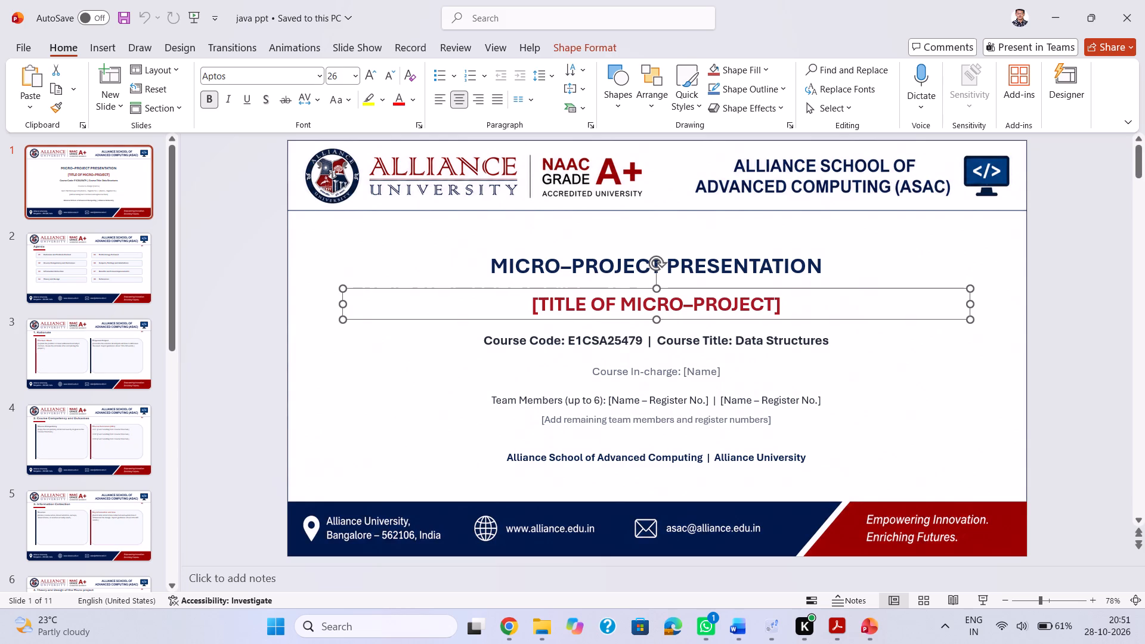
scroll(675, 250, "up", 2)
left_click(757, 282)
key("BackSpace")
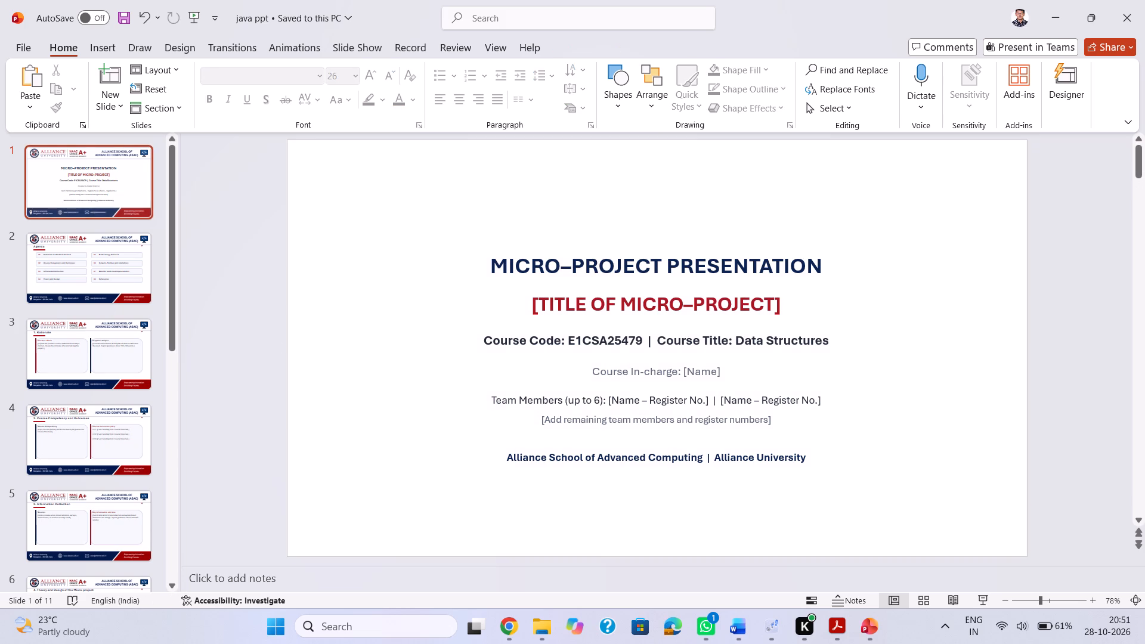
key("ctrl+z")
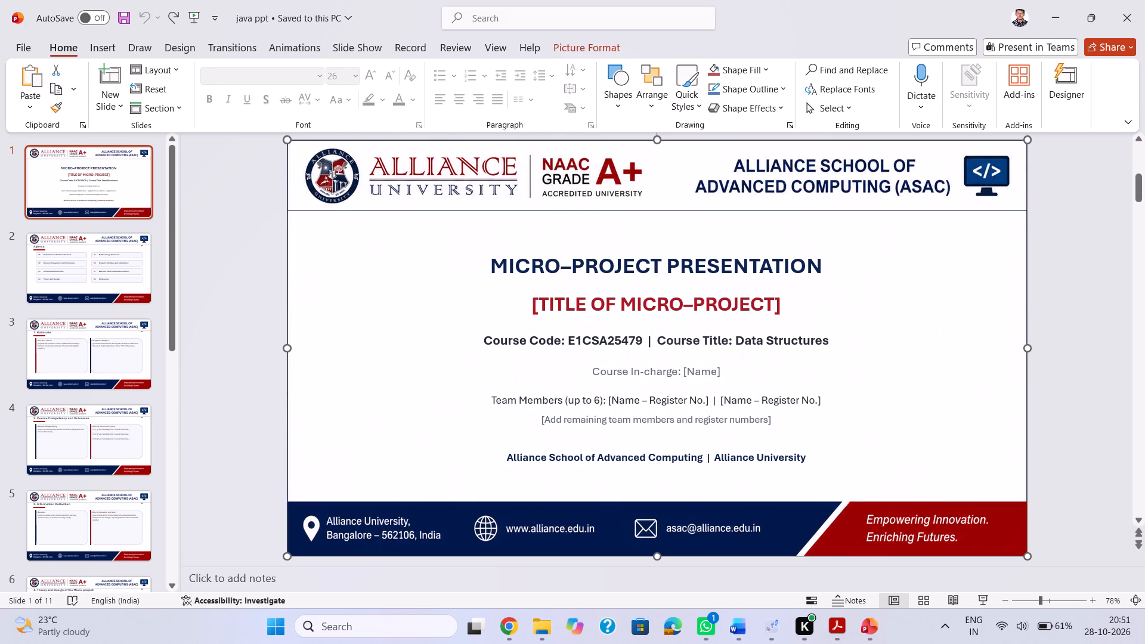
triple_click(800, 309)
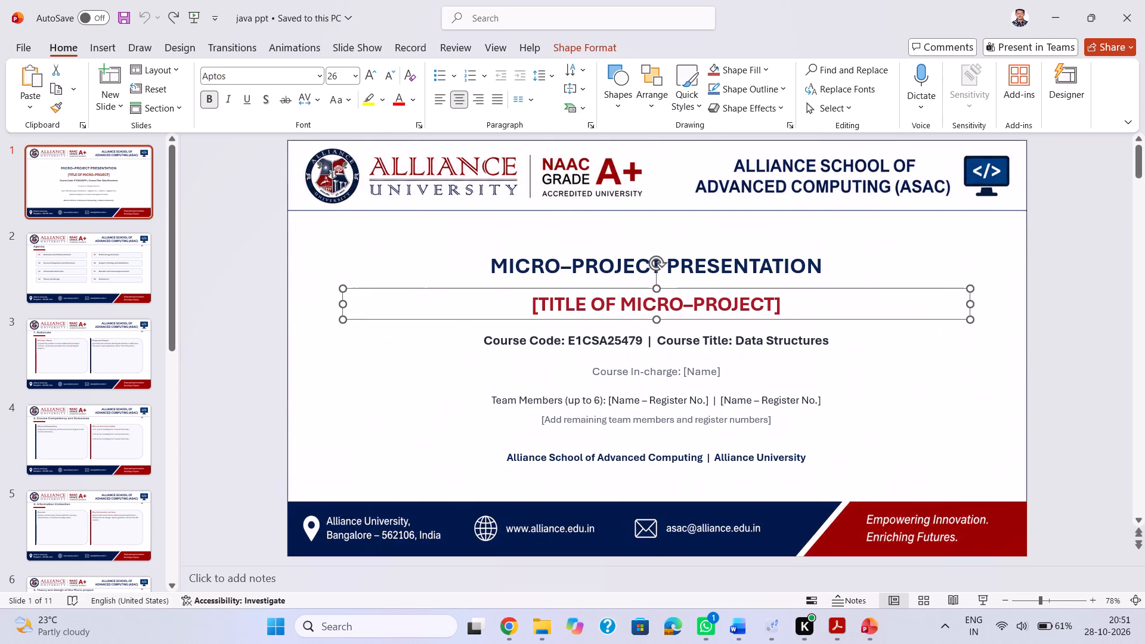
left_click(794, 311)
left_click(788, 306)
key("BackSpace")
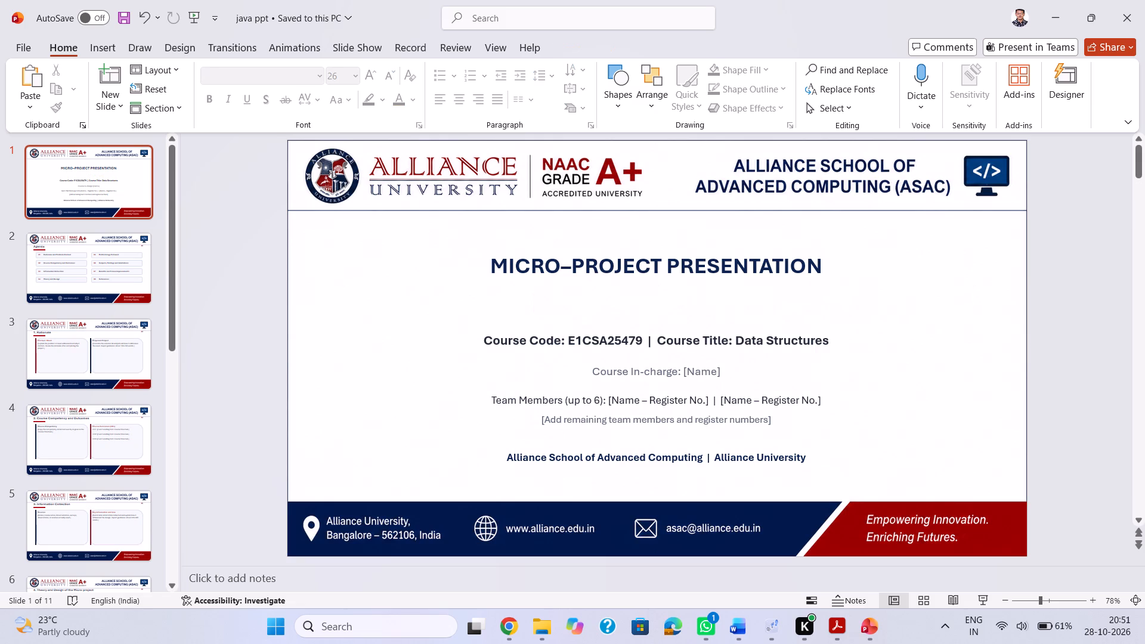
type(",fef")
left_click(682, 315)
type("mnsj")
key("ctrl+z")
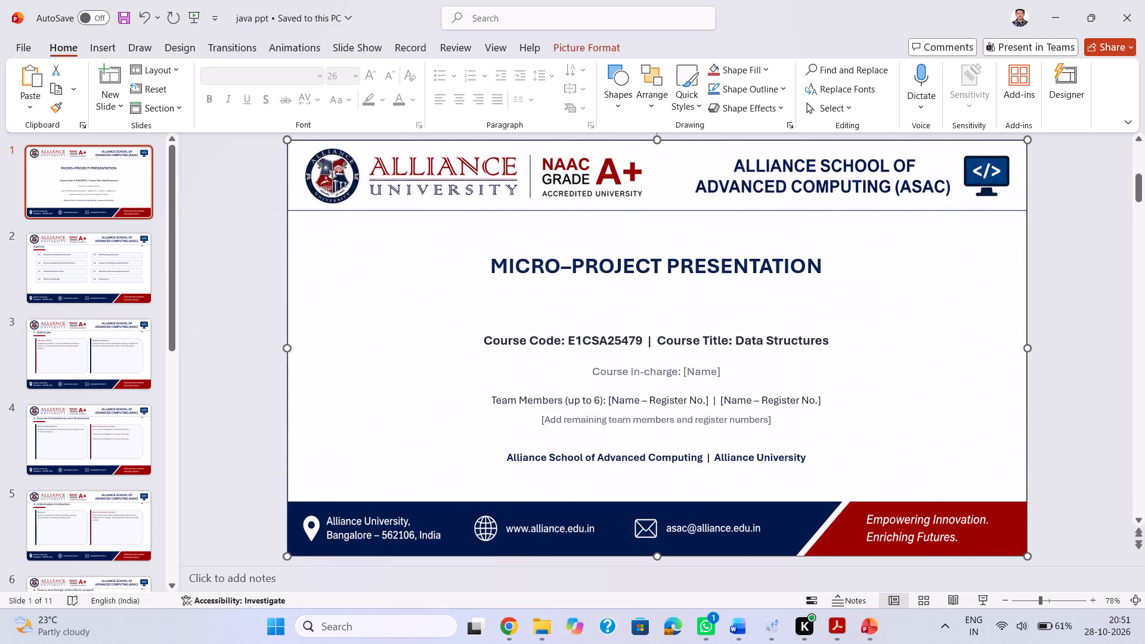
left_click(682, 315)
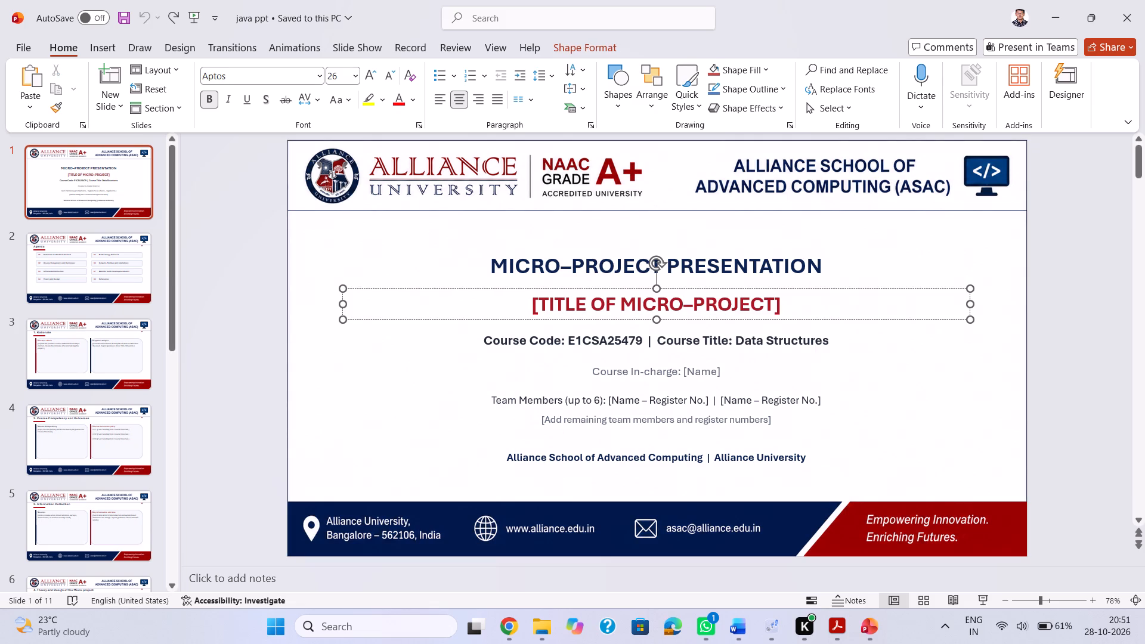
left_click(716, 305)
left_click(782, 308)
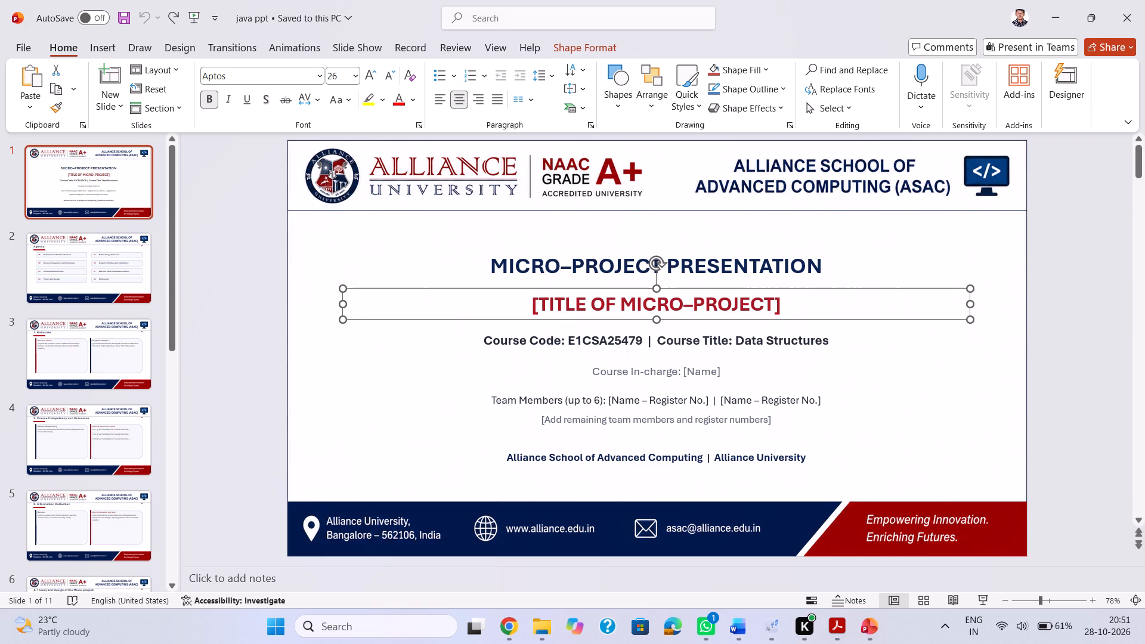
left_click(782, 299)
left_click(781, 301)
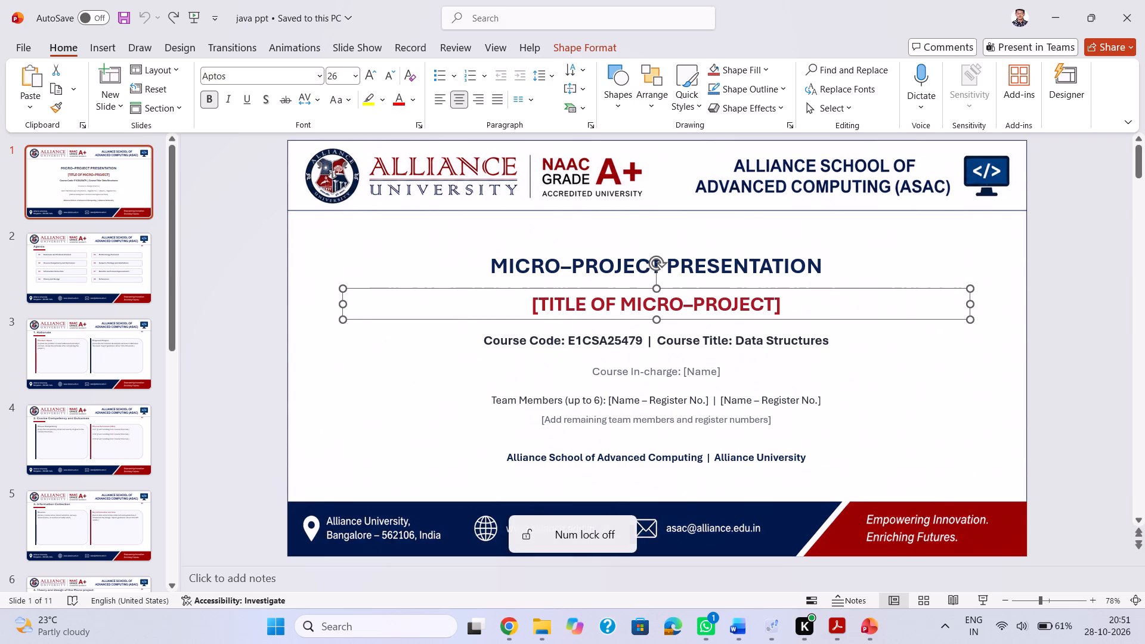